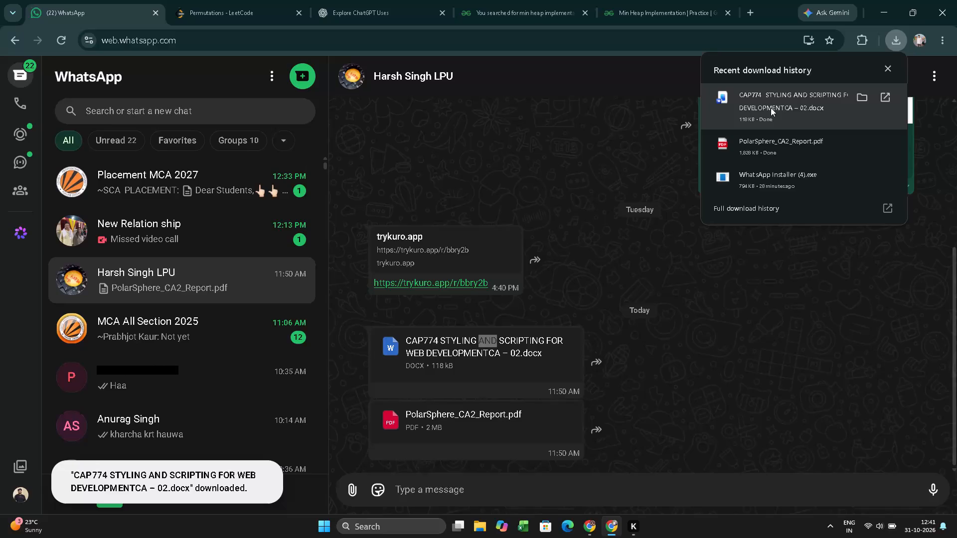
Open the downloaded document "CAP774 STYLING AND SCRIPTING FOR WEB DEVELOPMENTCA – 02.docx".
click(771, 108)
Open the system quick settings for network, sound and battery.
click(872, 521)
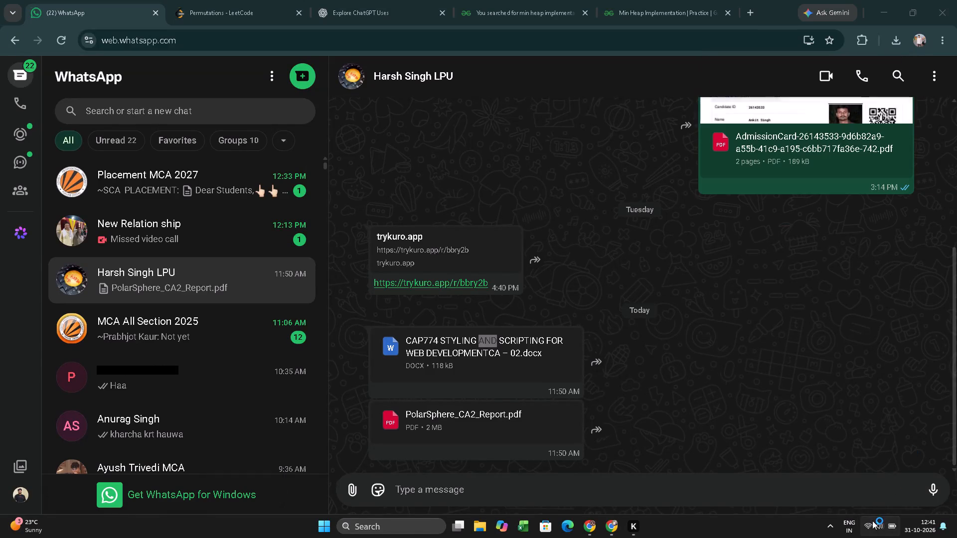
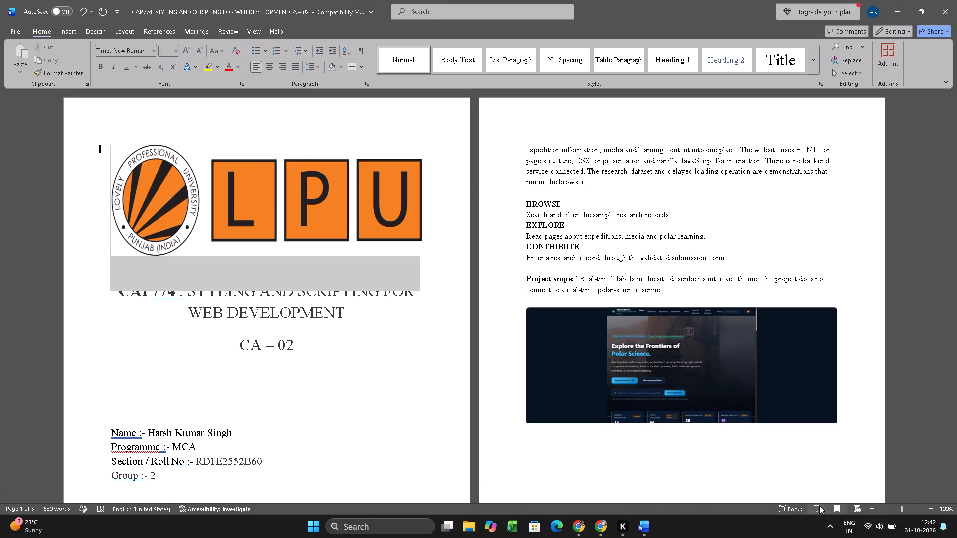
Switch the document to Web Layout and back to Print Layout for a single-column page view.
click(833, 507)
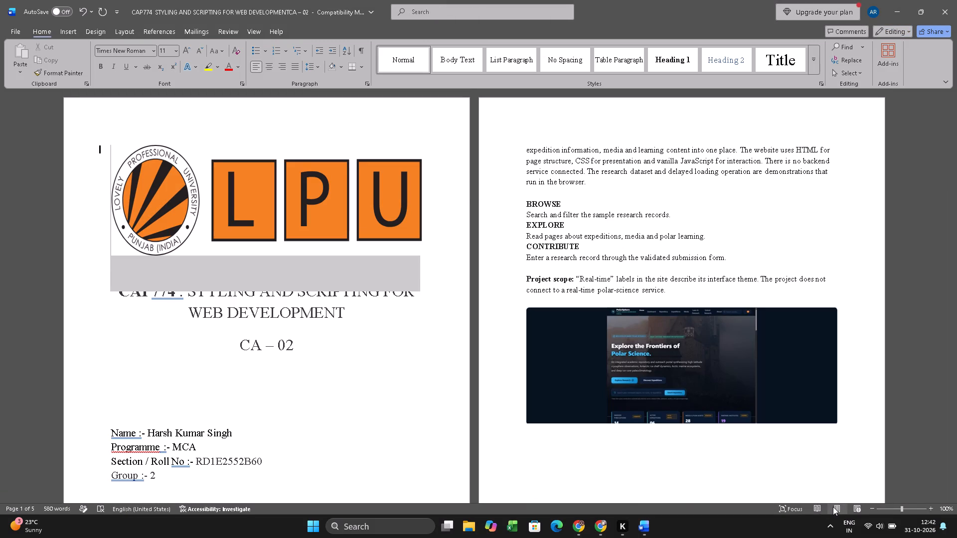
click(833, 507)
click(855, 507)
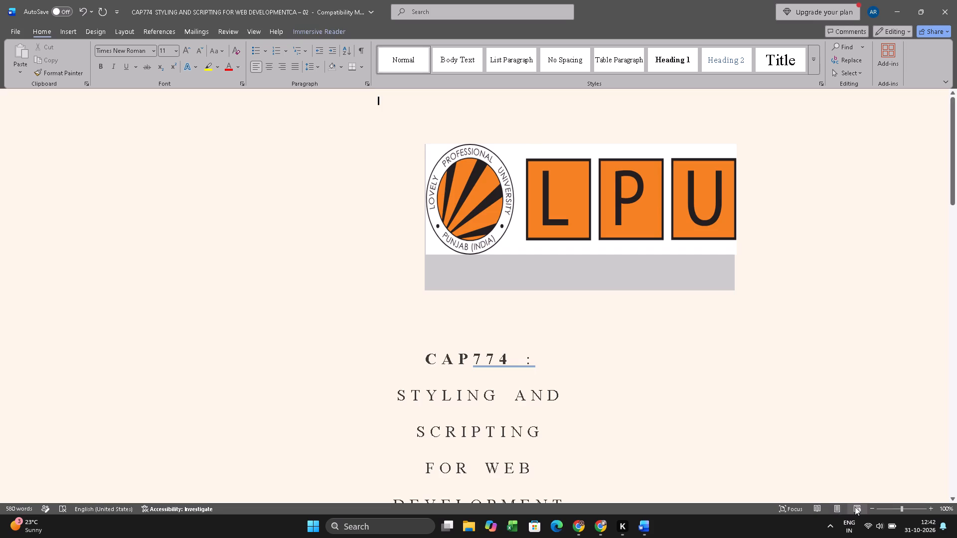
click(855, 507)
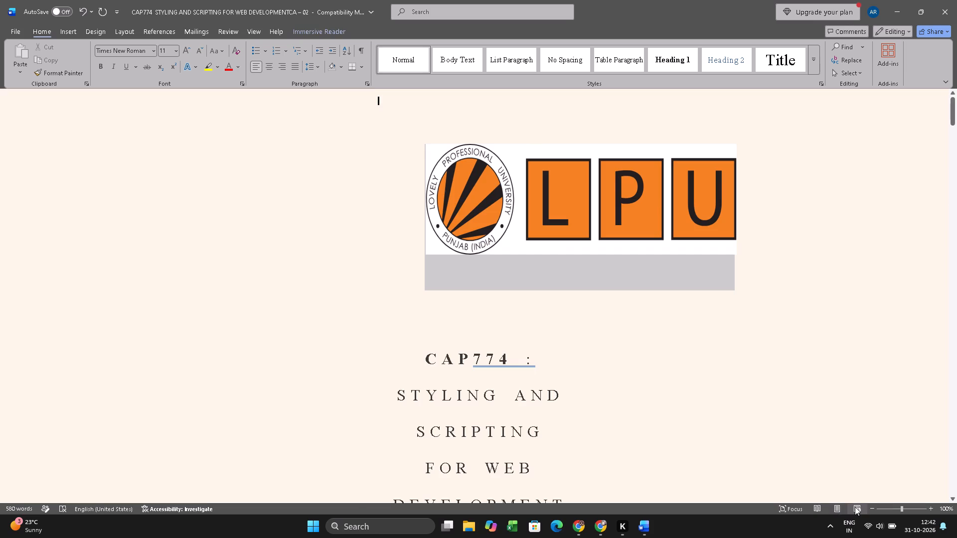
click(837, 510)
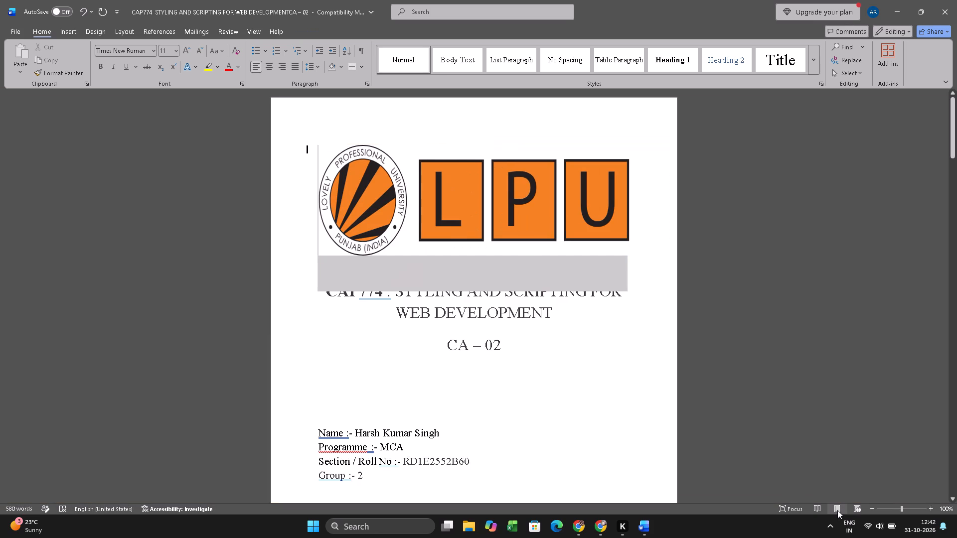
Reduce the height of the LPU logo picture on the cover page until it clears the CAP774 title.
click(598, 268)
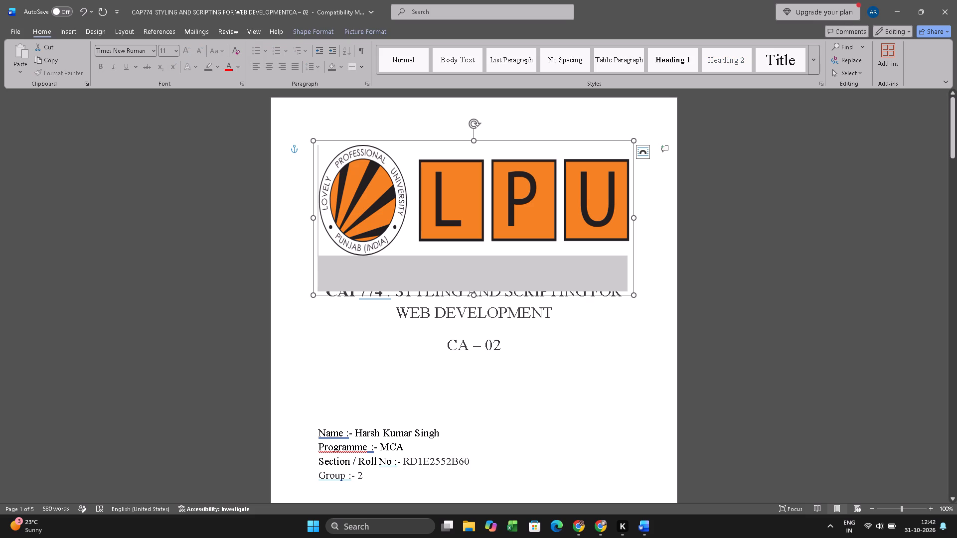
drag(473, 294, 471, 266)
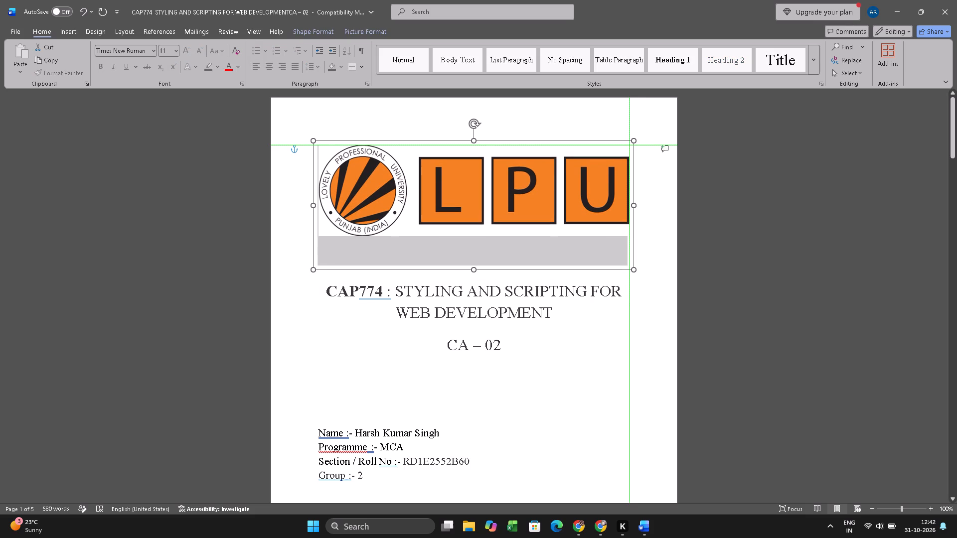
drag(471, 266, 470, 264)
drag(470, 264, 469, 256)
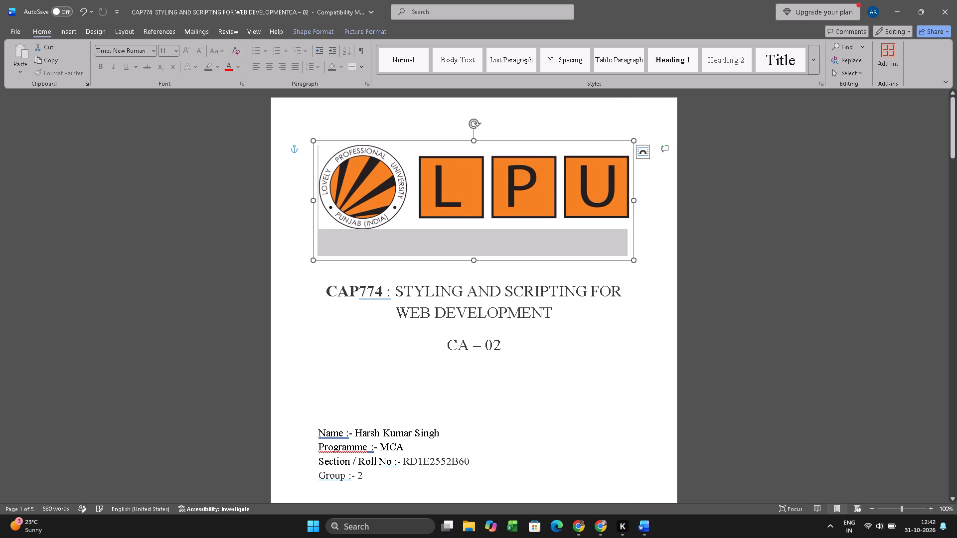
click(505, 353)
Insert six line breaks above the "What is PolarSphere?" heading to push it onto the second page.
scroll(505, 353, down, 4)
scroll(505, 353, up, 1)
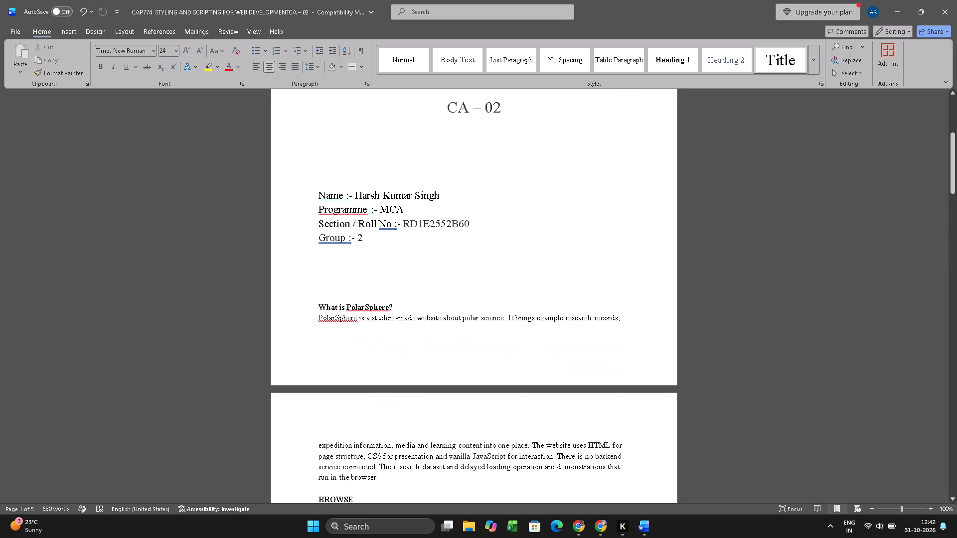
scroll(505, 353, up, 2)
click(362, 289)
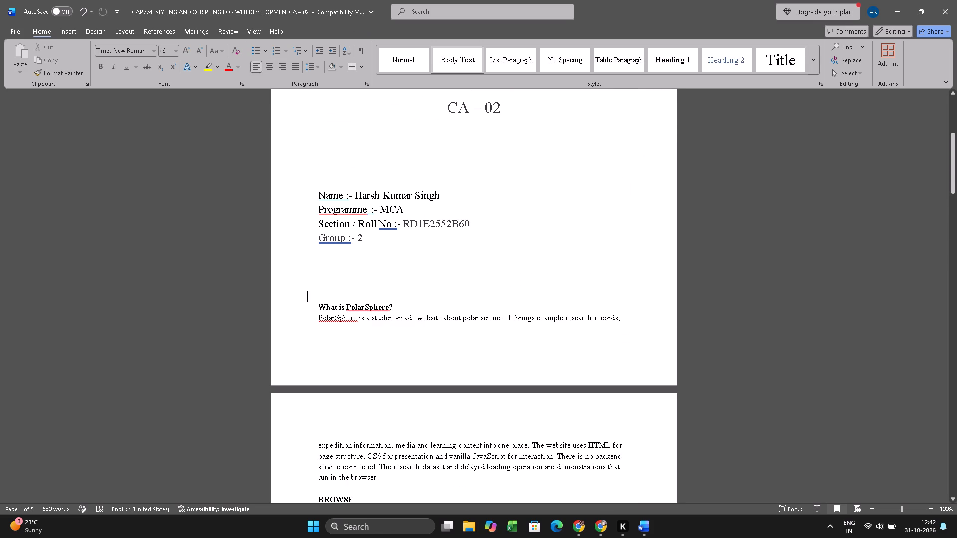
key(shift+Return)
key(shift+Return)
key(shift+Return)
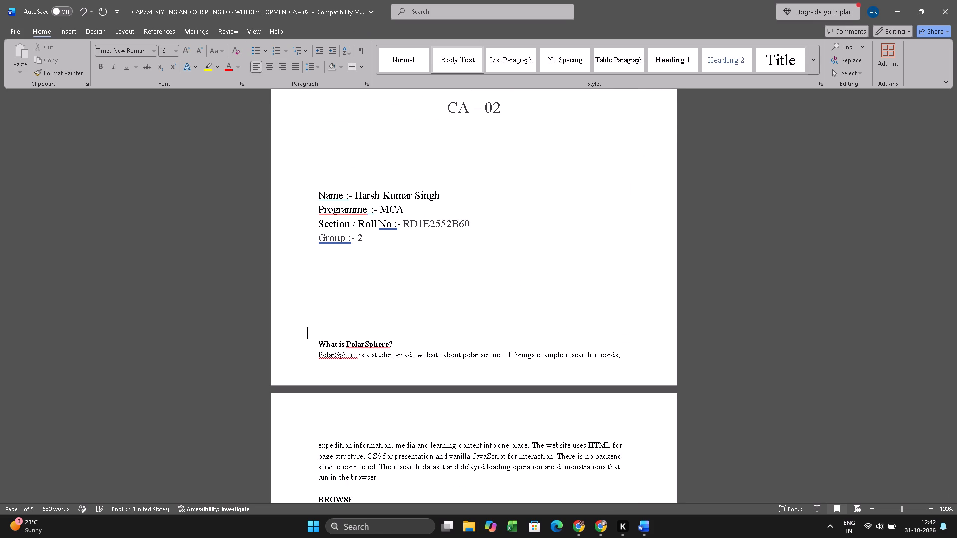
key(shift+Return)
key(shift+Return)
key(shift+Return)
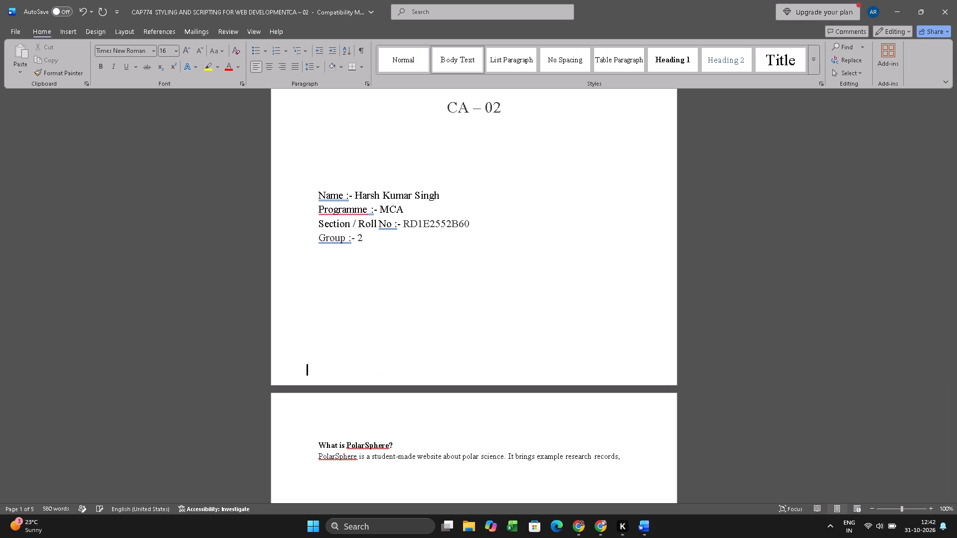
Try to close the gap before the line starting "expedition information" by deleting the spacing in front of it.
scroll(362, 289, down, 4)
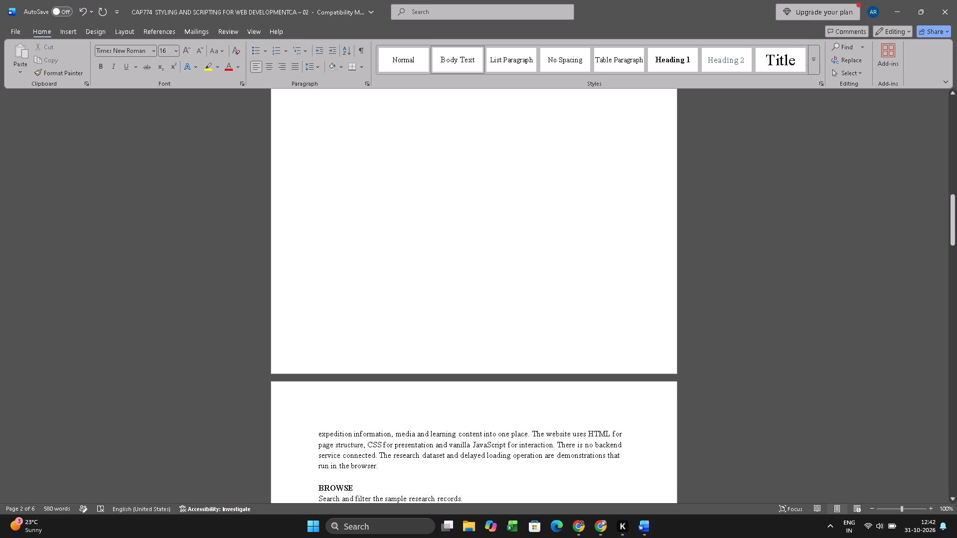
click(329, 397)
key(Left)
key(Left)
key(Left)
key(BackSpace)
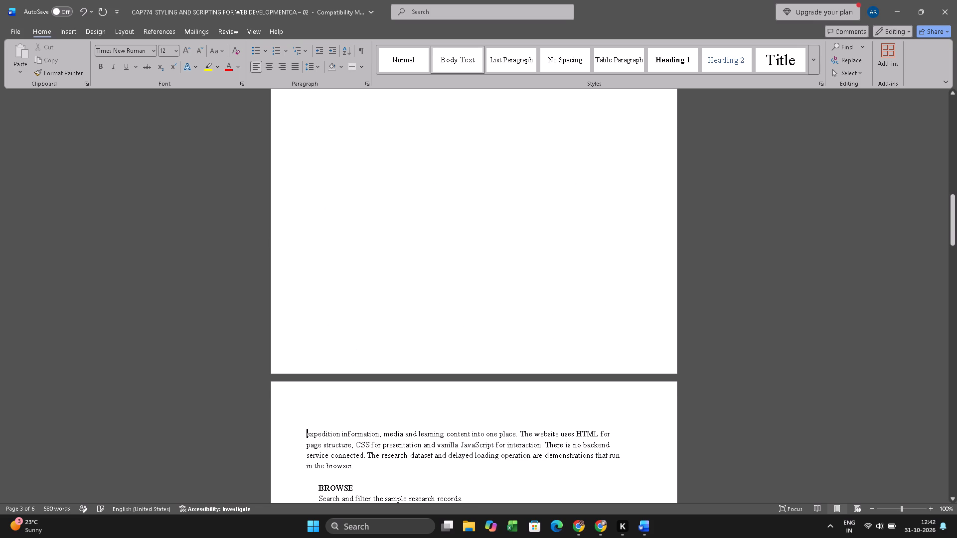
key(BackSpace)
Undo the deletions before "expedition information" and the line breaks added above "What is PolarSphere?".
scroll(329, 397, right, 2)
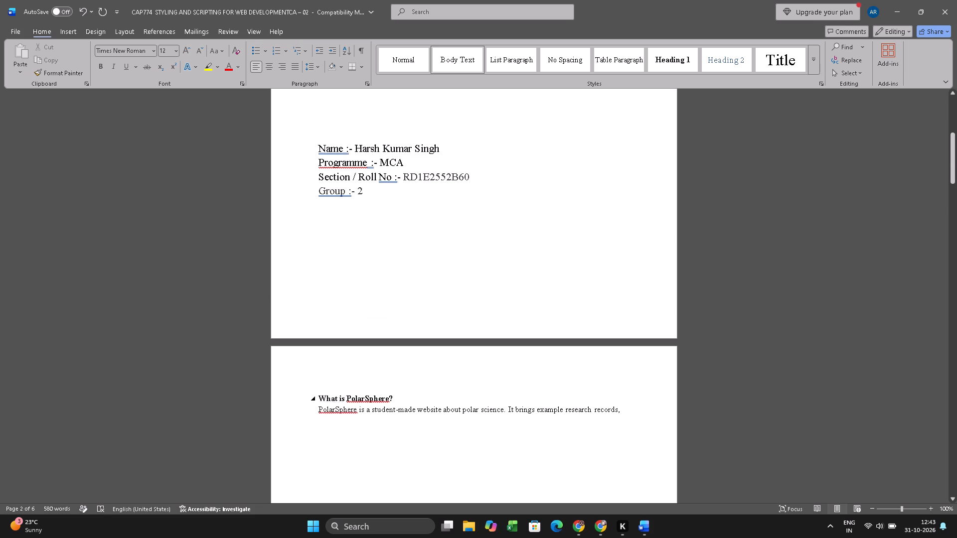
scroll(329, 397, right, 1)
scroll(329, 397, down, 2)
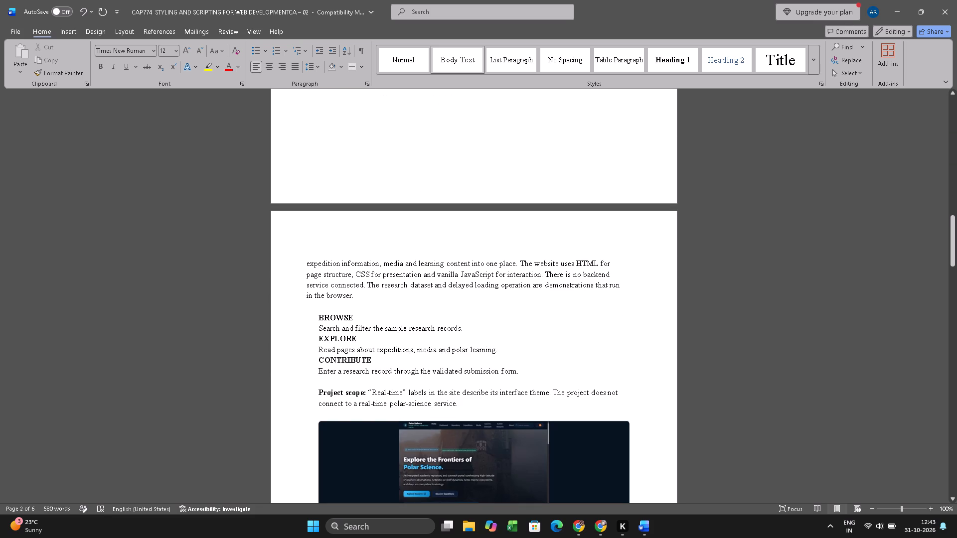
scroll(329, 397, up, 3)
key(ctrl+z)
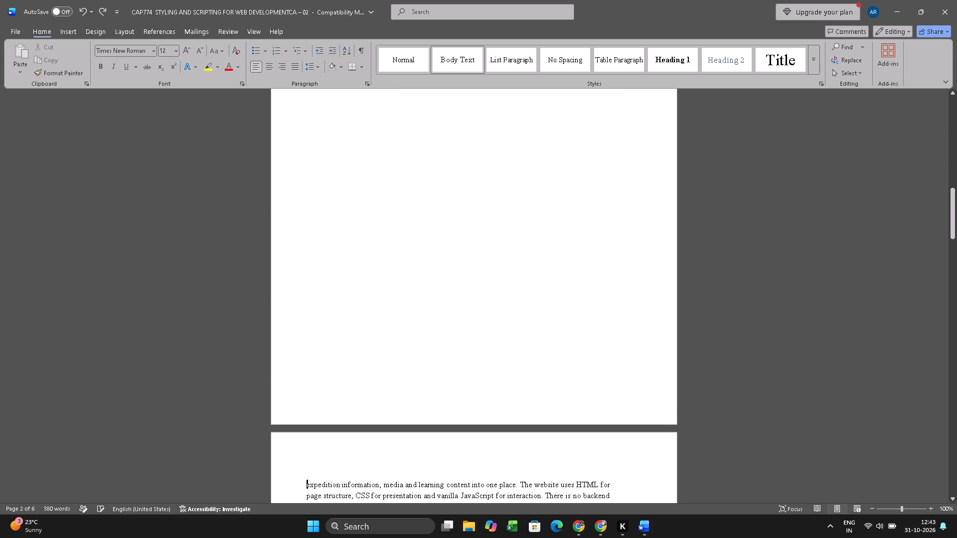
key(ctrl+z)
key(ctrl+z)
Add blank lines above "expedition information" on page two and move the "What is PolarSphere?" heading and its first text line there.
scroll(329, 397, up, 1)
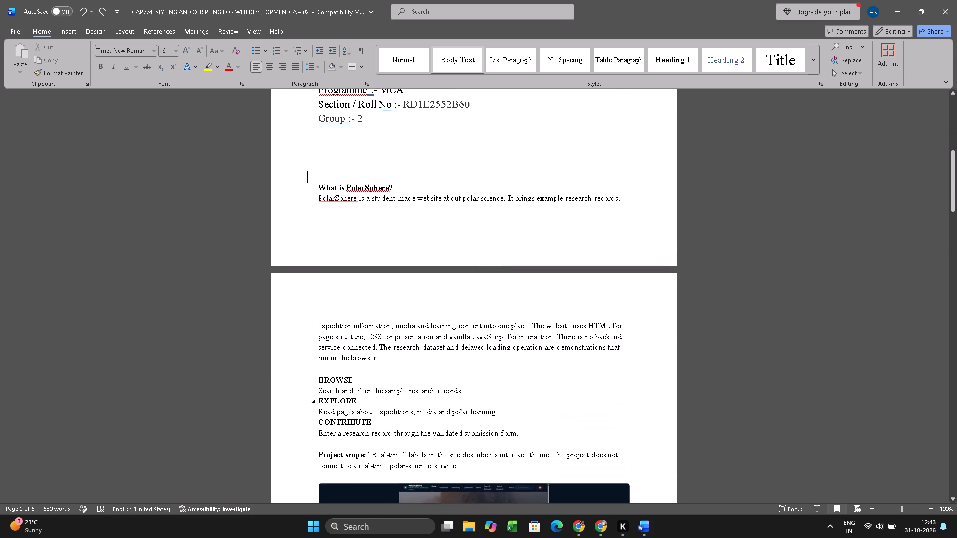
scroll(329, 397, up, 1)
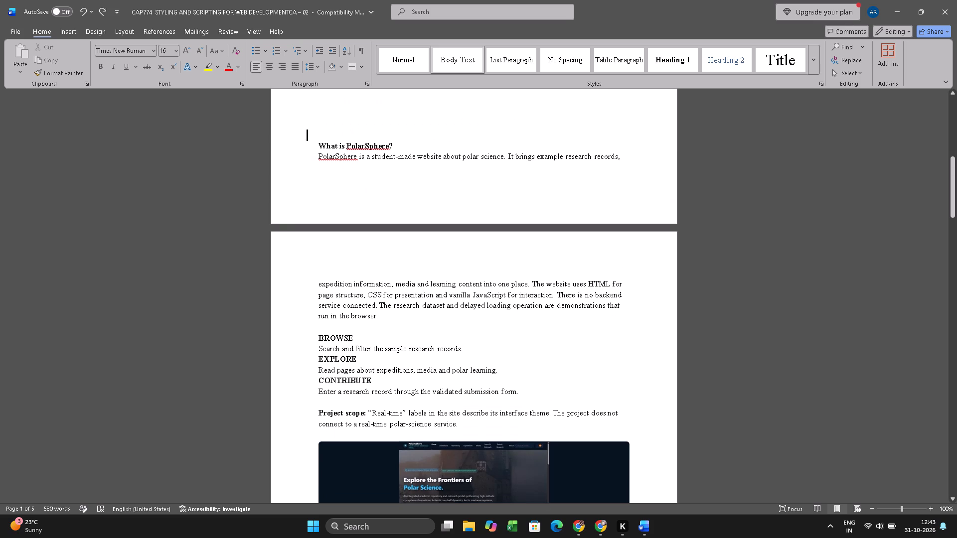
click(319, 284)
key(Return)
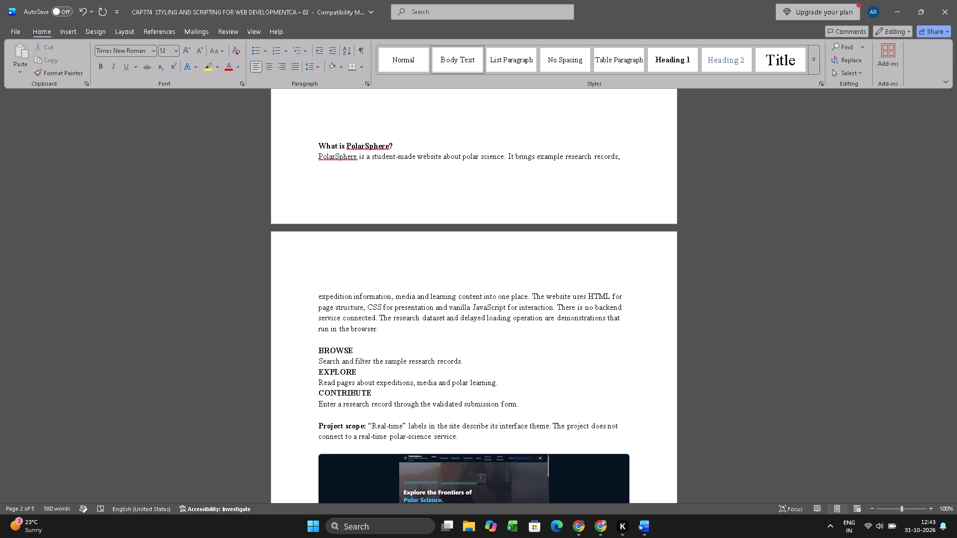
key(shift+Return)
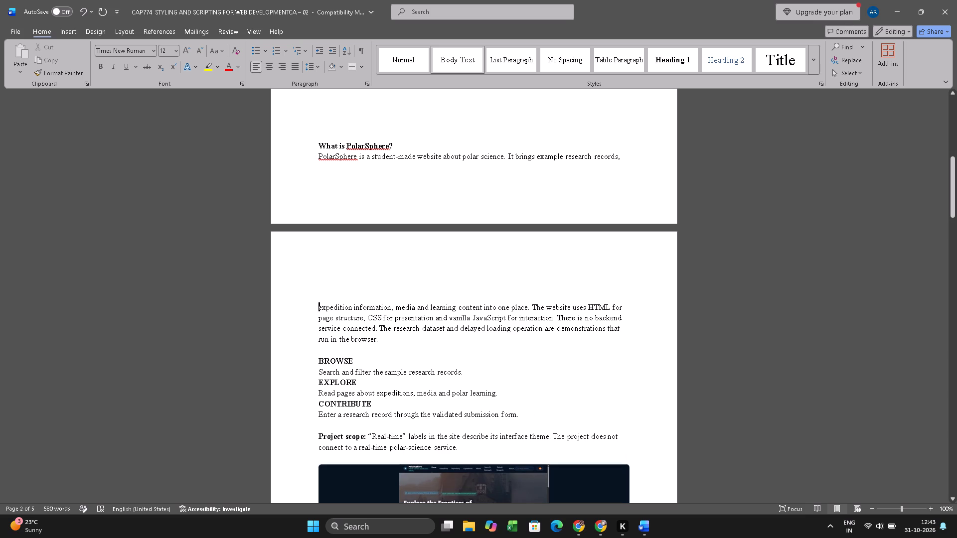
drag(622, 155, 484, 142)
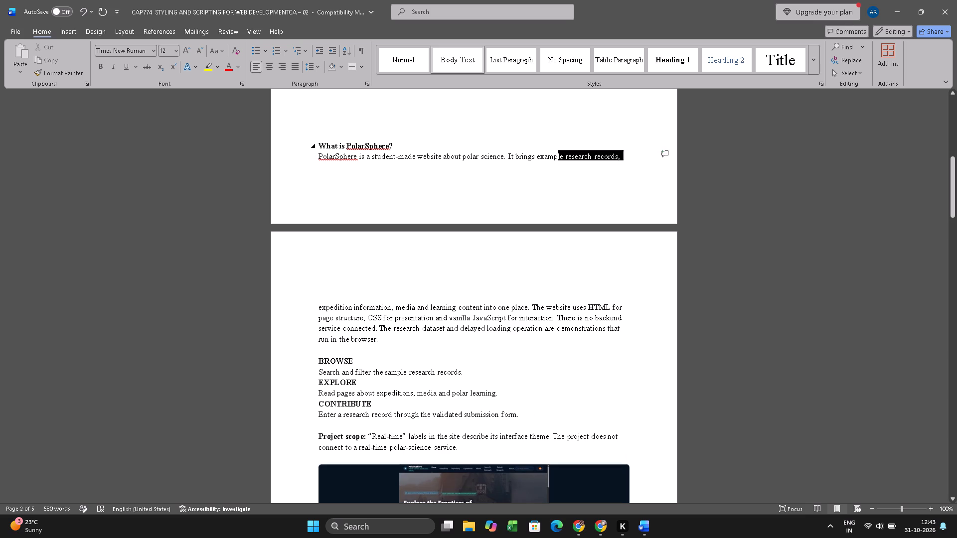
drag(484, 142, 319, 147)
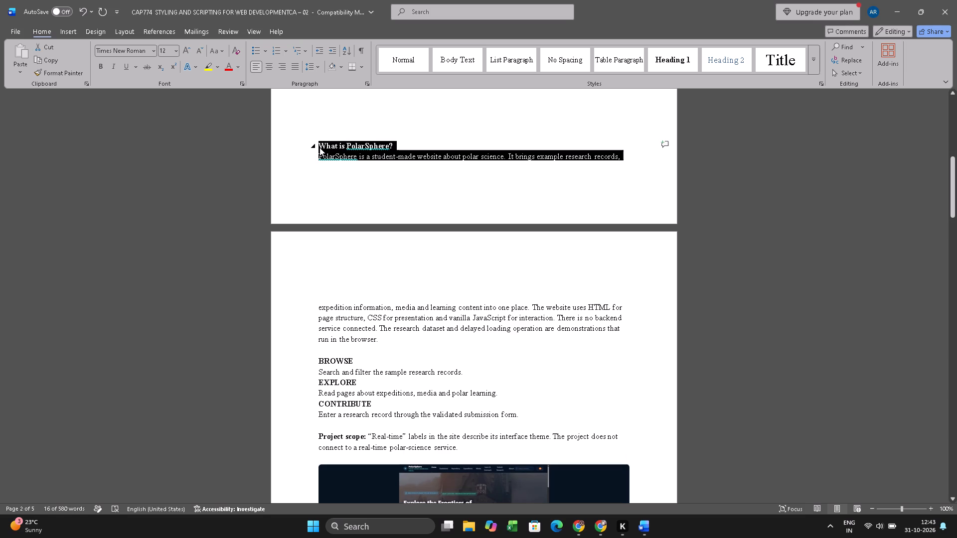
key(ctrl+x)
click(320, 285)
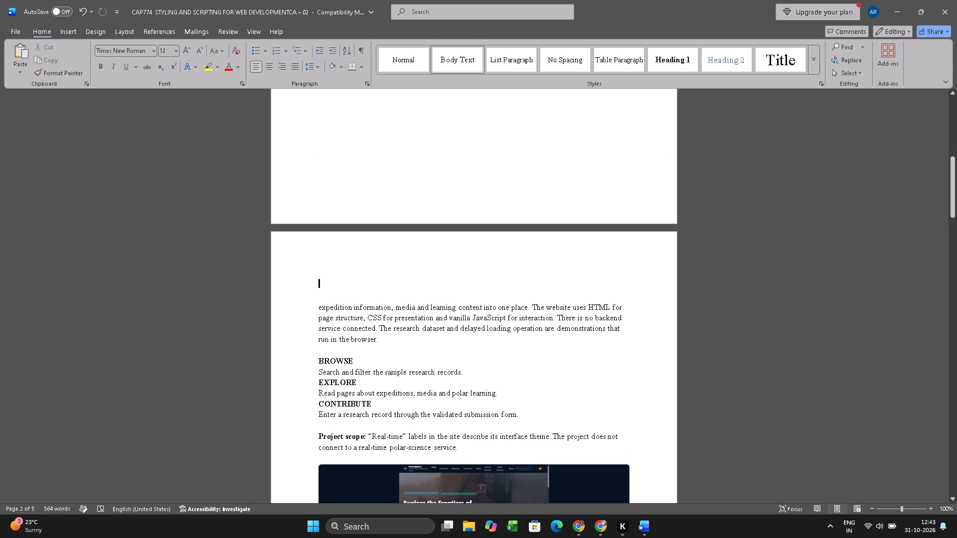
key(ctrl+v)
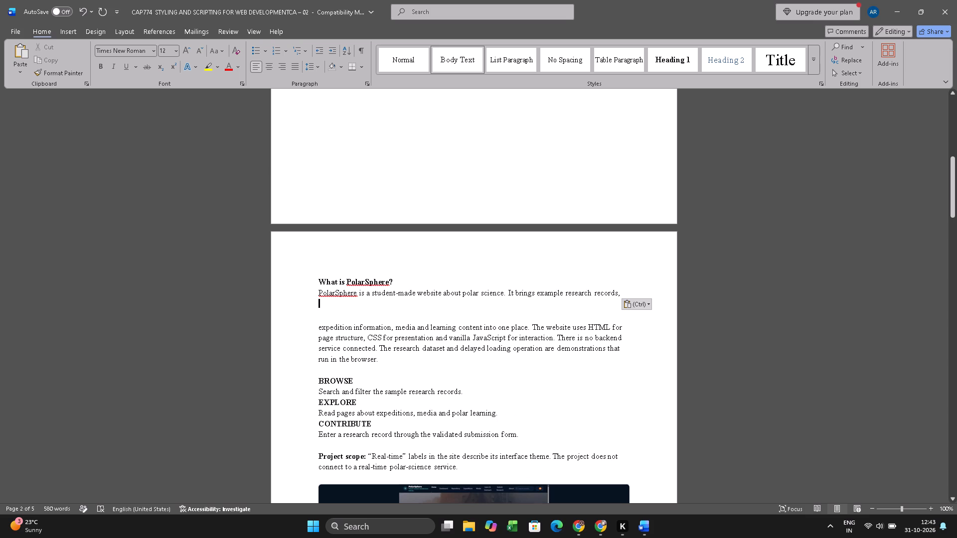
Remove the blank lines between "example research records," and "expedition information" to join the PolarSphere description into one paragraph.
key(Down)
key(BackSpace)
key(BackSpace)
key(BackSpace)
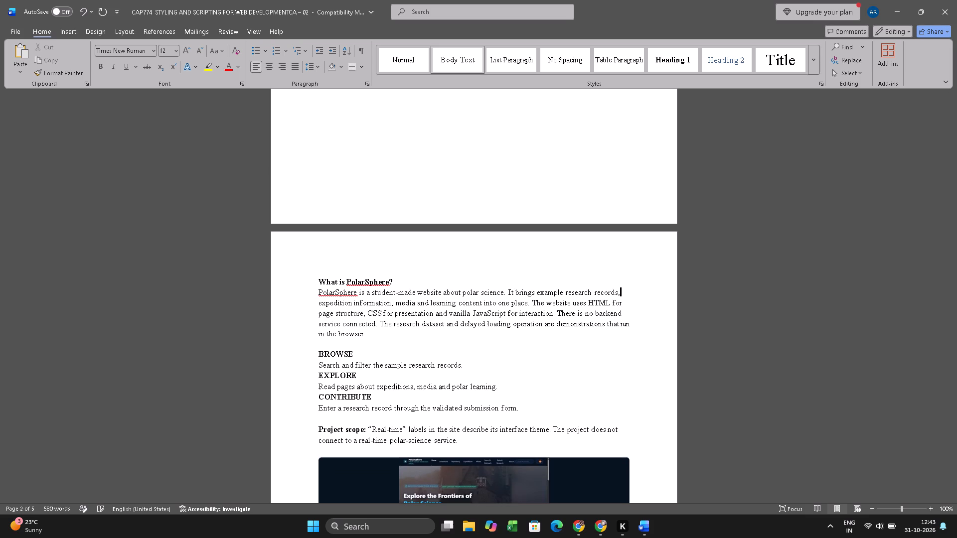
click(568, 341)
Add two blank lines above "Dashboard" on page three and move the "How the website is organized?" heading and its Home line there.
scroll(568, 341, up, 3)
scroll(568, 341, down, 6)
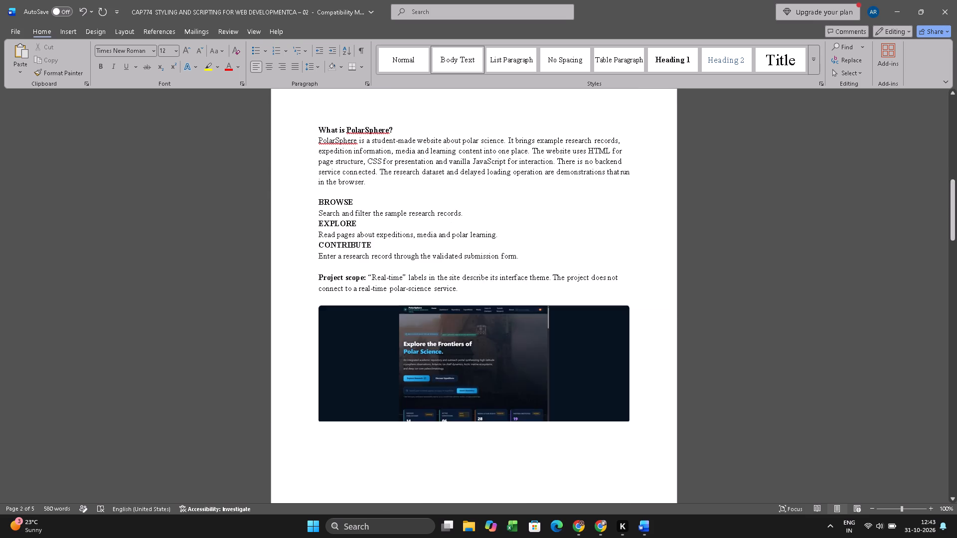
scroll(568, 341, down, 2)
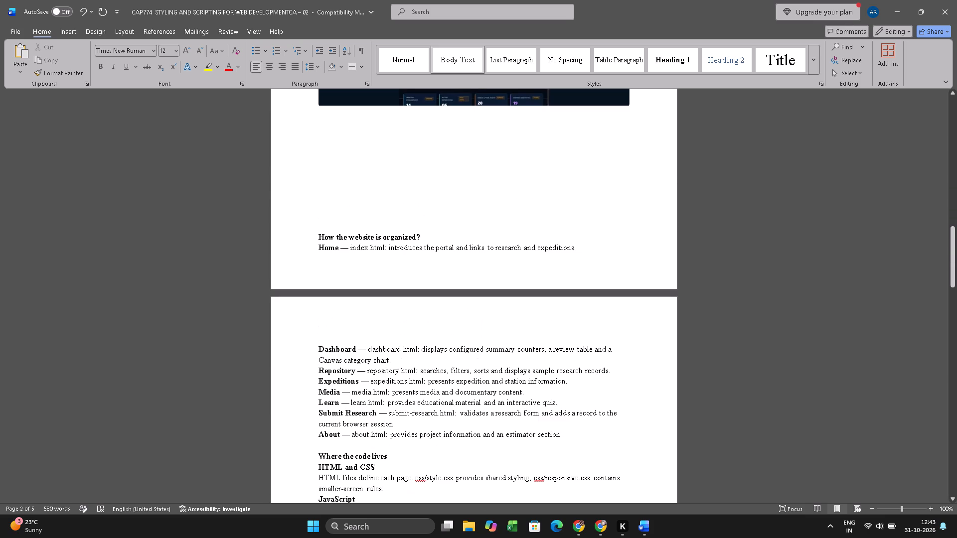
click(366, 223)
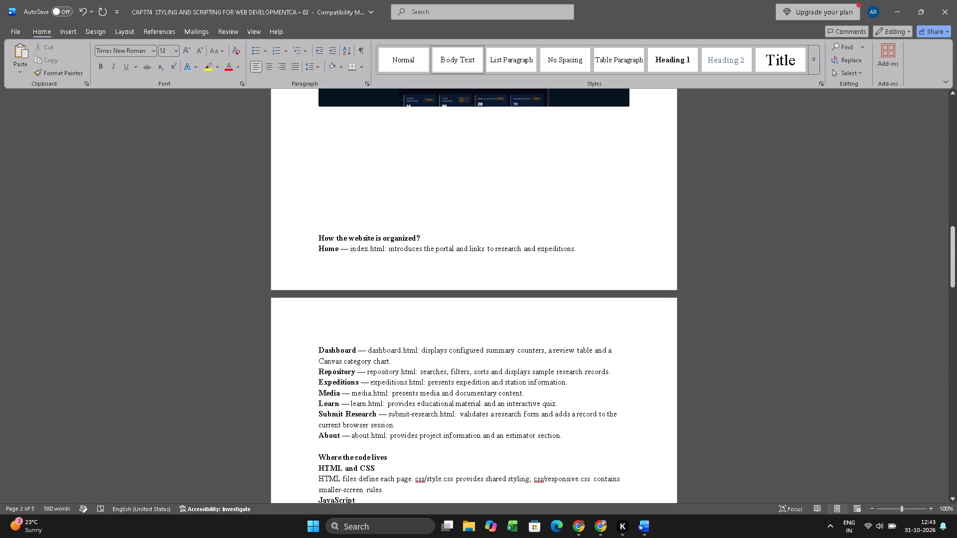
click(321, 335)
key(shift+Return)
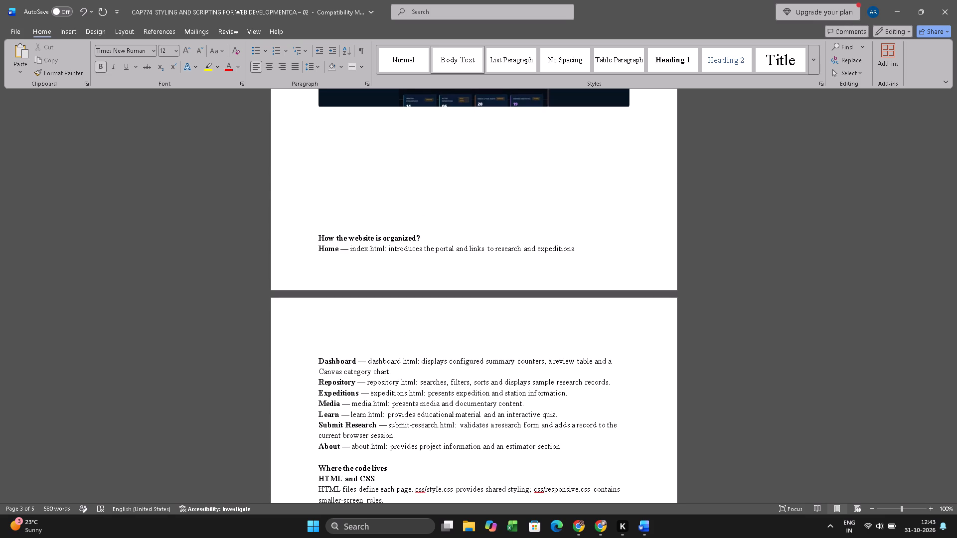
key(shift+Return)
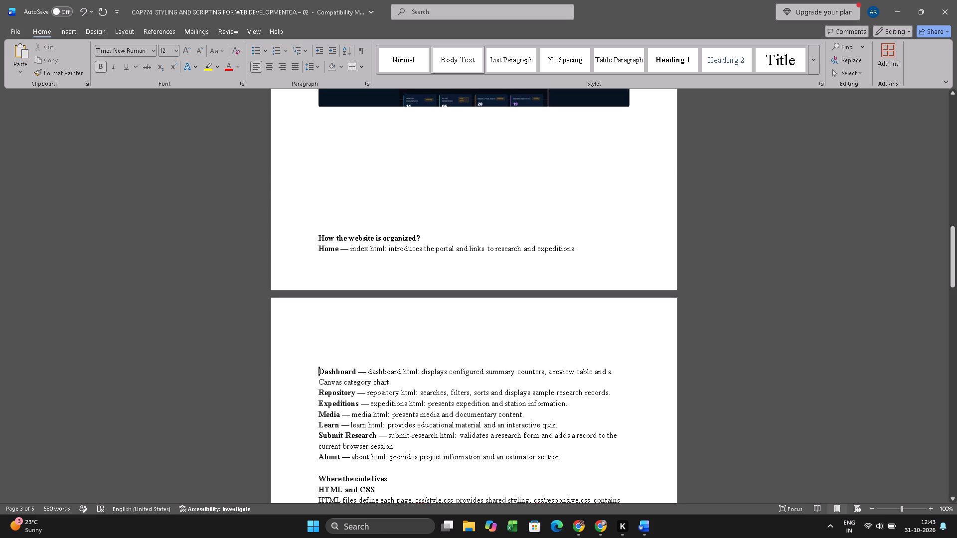
drag(580, 246, 350, 238)
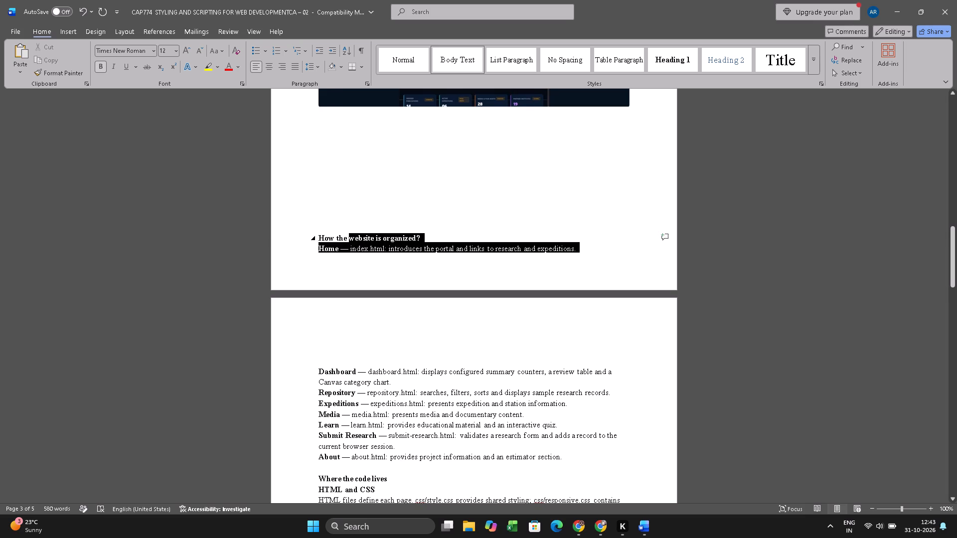
drag(350, 238, 329, 238)
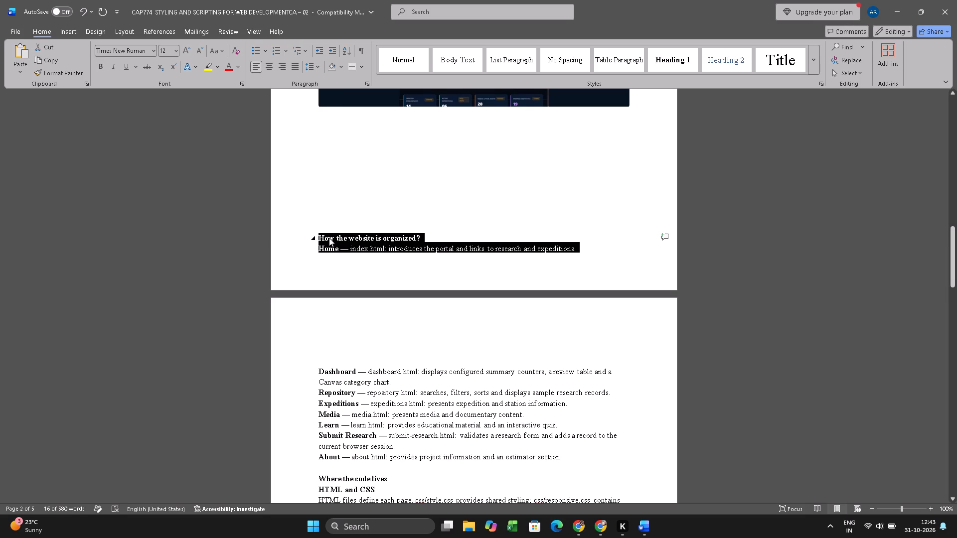
key(ctrl+x)
click(327, 360)
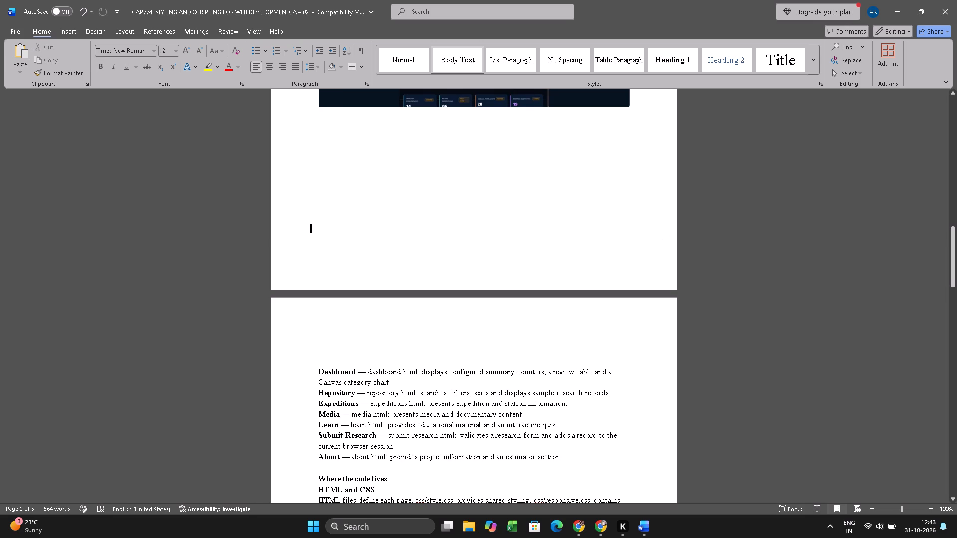
key(Up)
key(ctrl+v)
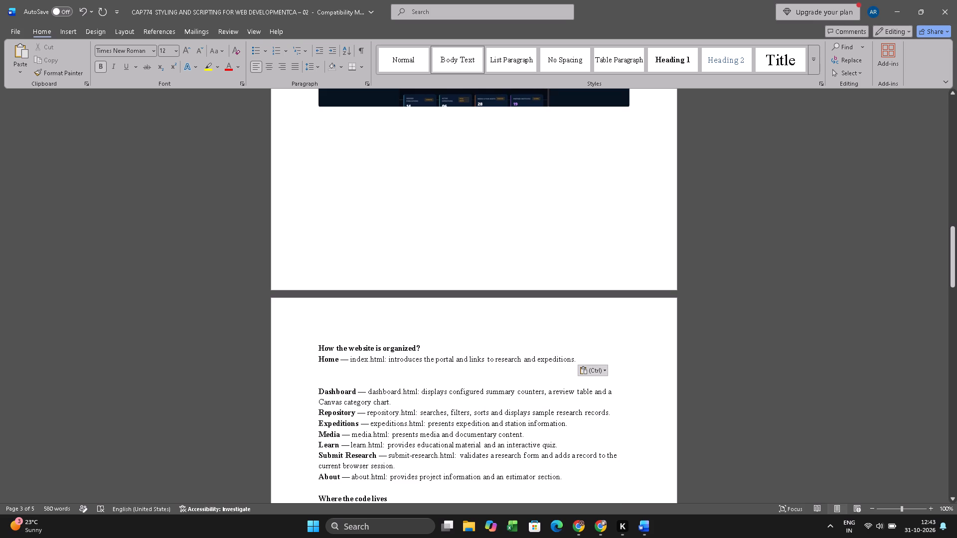
Remove the blank lines between the Home and Dashboard entries so the page list runs continuously.
key(BackSpace)
key(BackSpace)
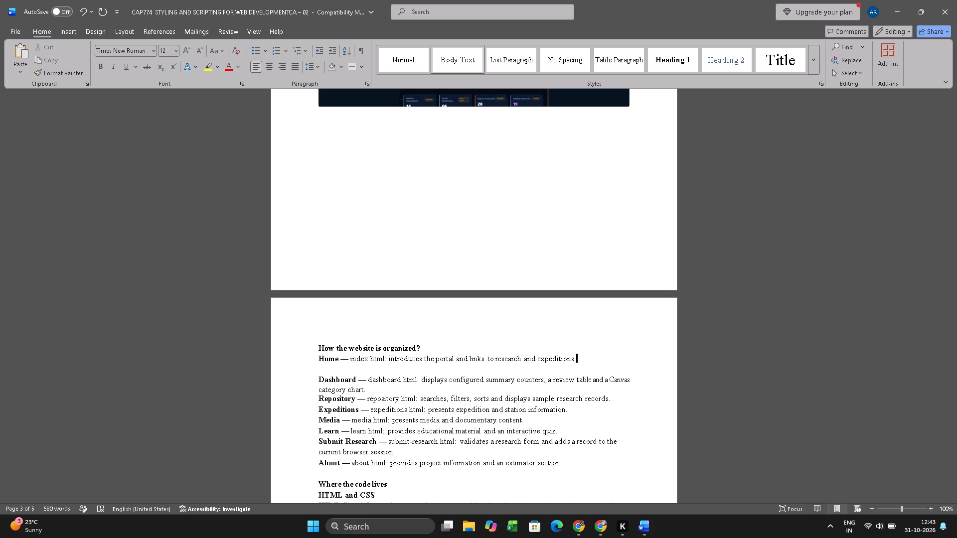
key(Down)
key(BackSpace)
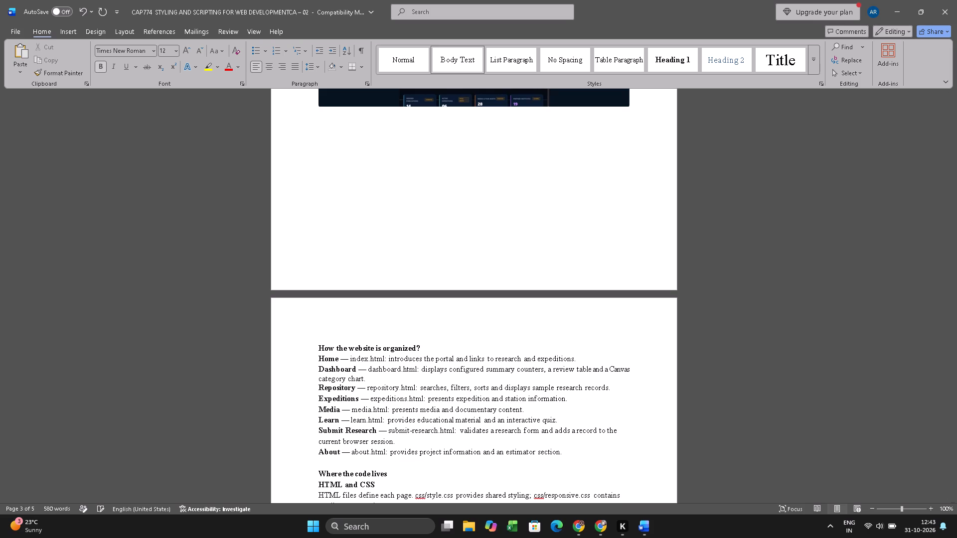
Review the layout of the remaining pages through the "Submission scope" section at the end of the report.
scroll(369, 397, down, 8)
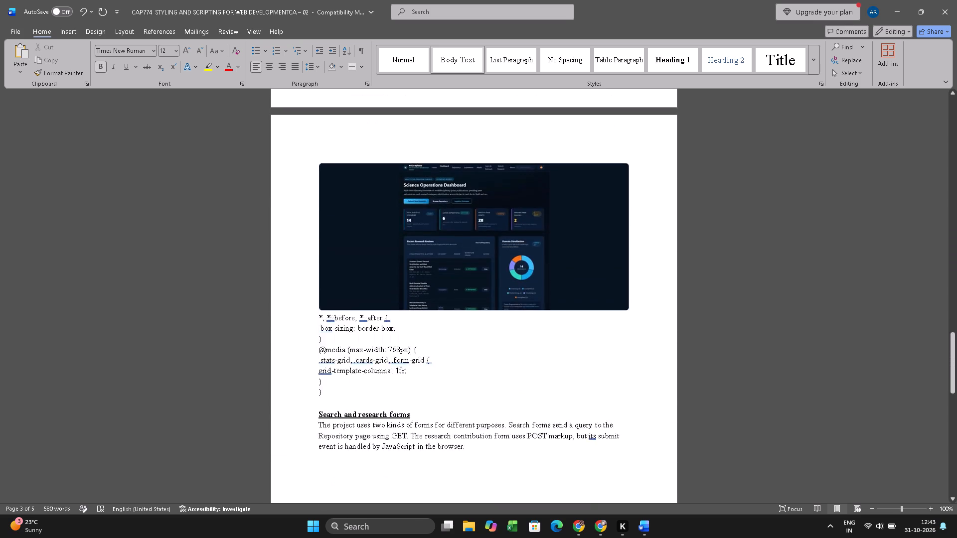
scroll(369, 397, down, 7)
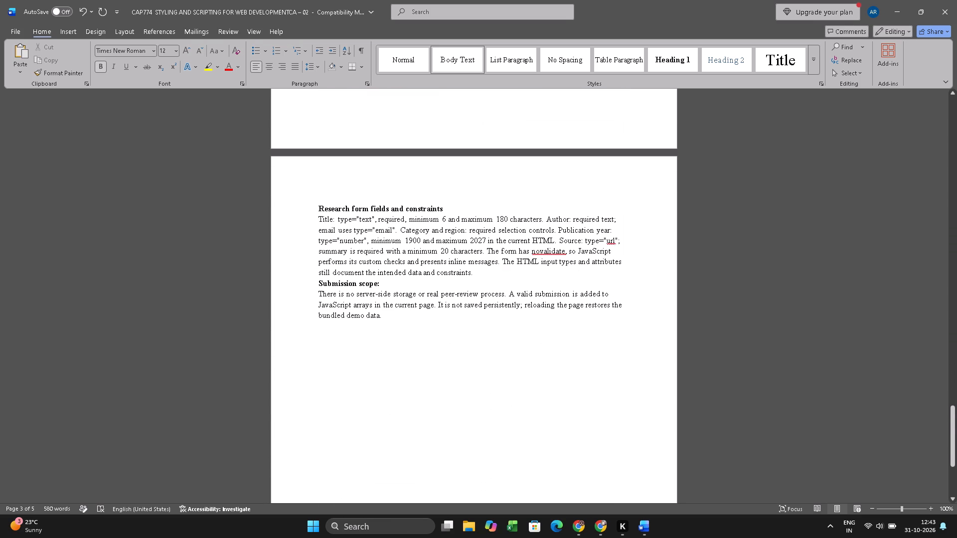
scroll(369, 397, down, 1)
scroll(369, 397, right, 1)
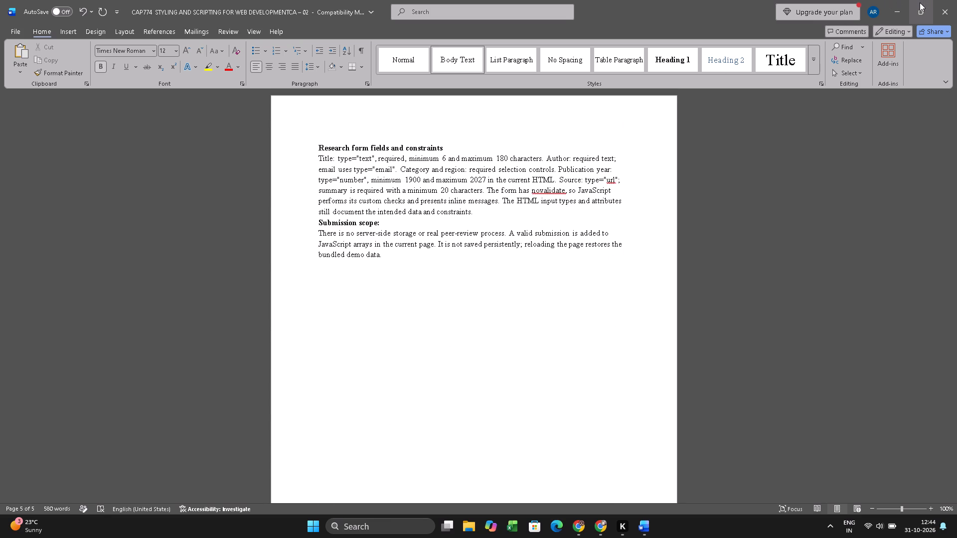
Snap the report window to half the screen, side by side with the WhatsApp Web browser window.
click(817, 34)
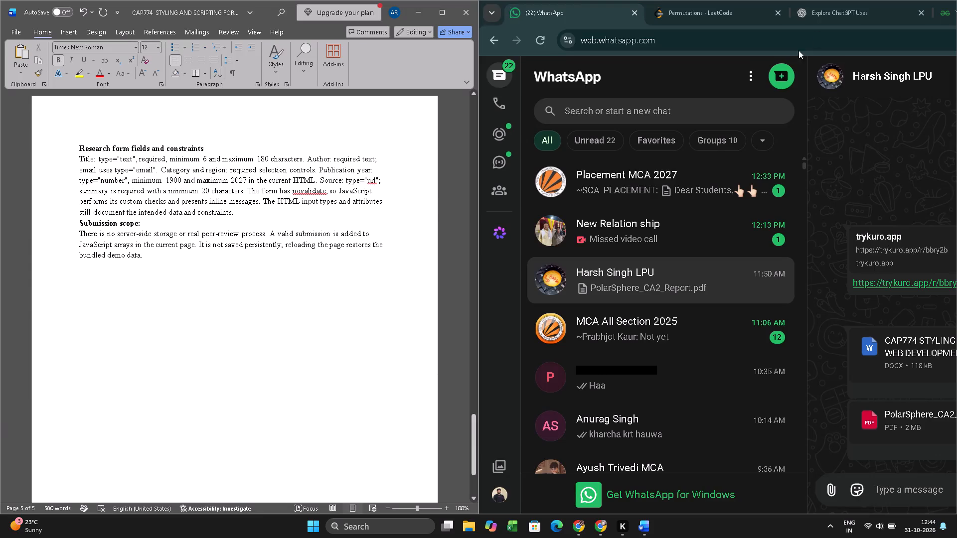
Switch to File Explorer and open the Downloads folder.
click(475, 531)
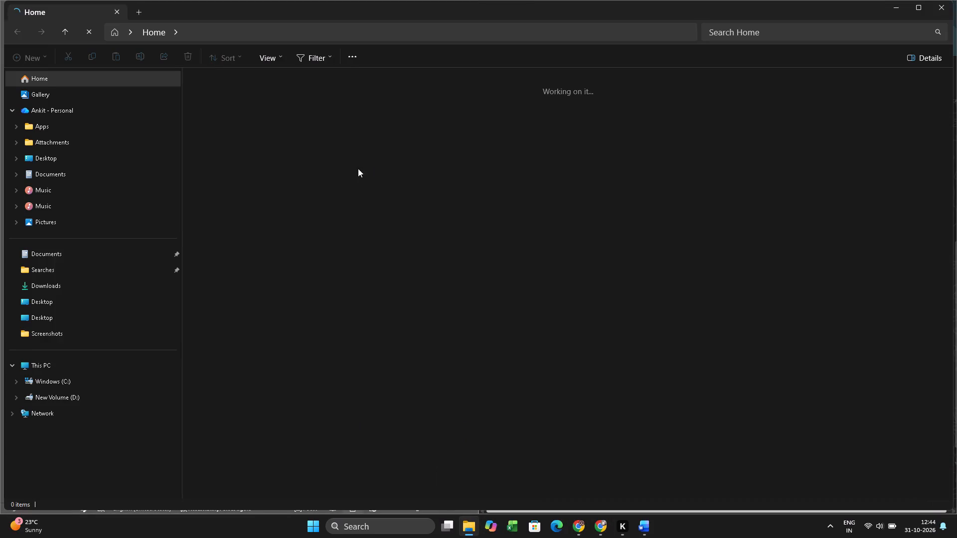
click(298, 165)
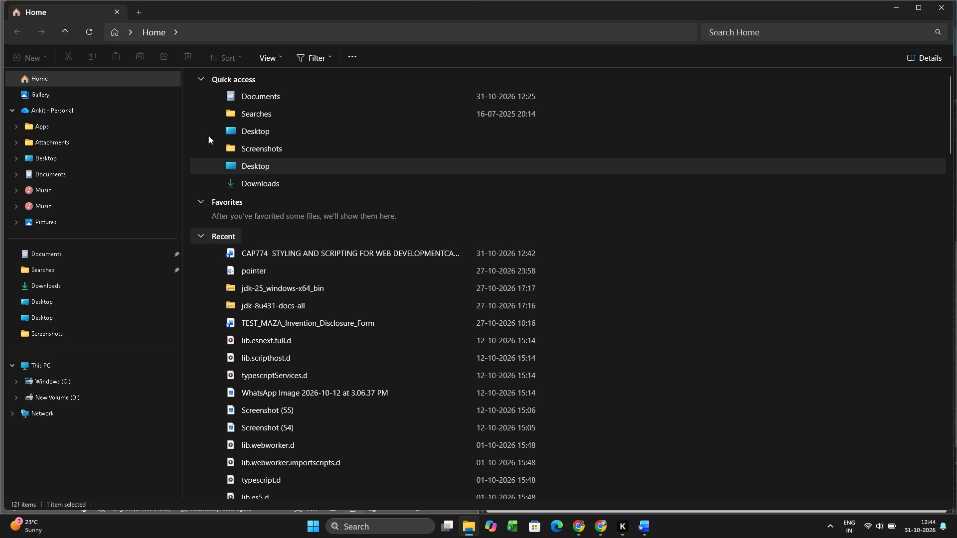
double_click(51, 287)
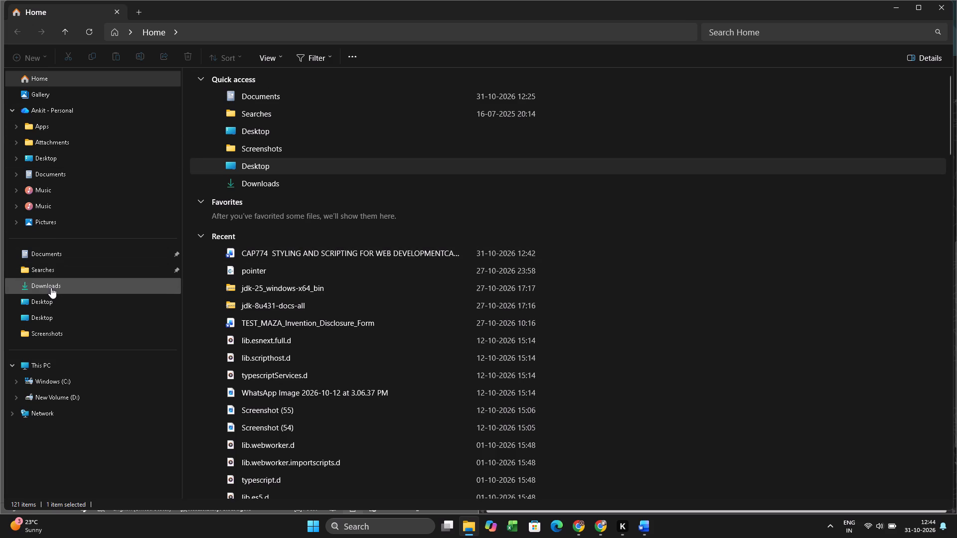
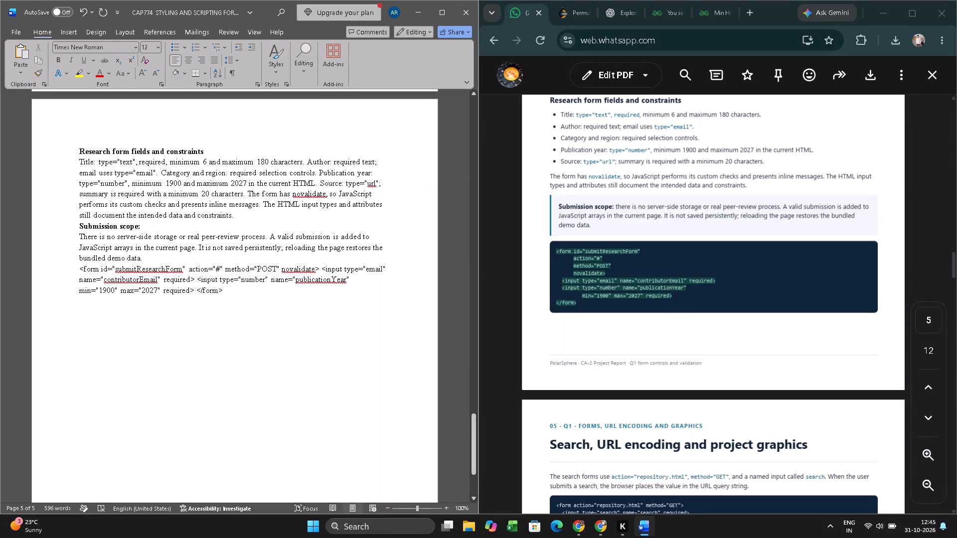
Break the form code under "Submission scope" into separate lines, starting new ones at action, method, each input tag, min and the closing form tag.
click(188, 270)
key(shift+Return)
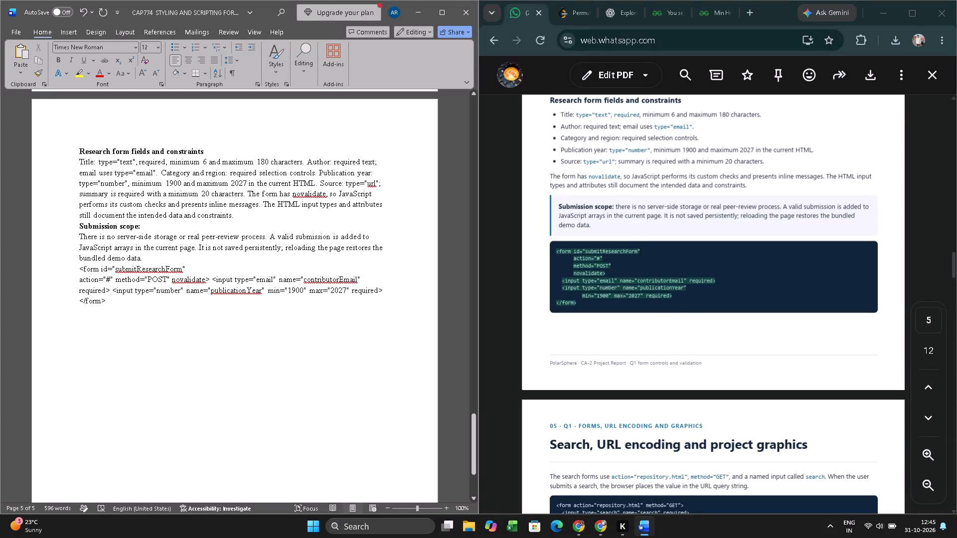
click(114, 281)
key(Right)
key(shift+Return)
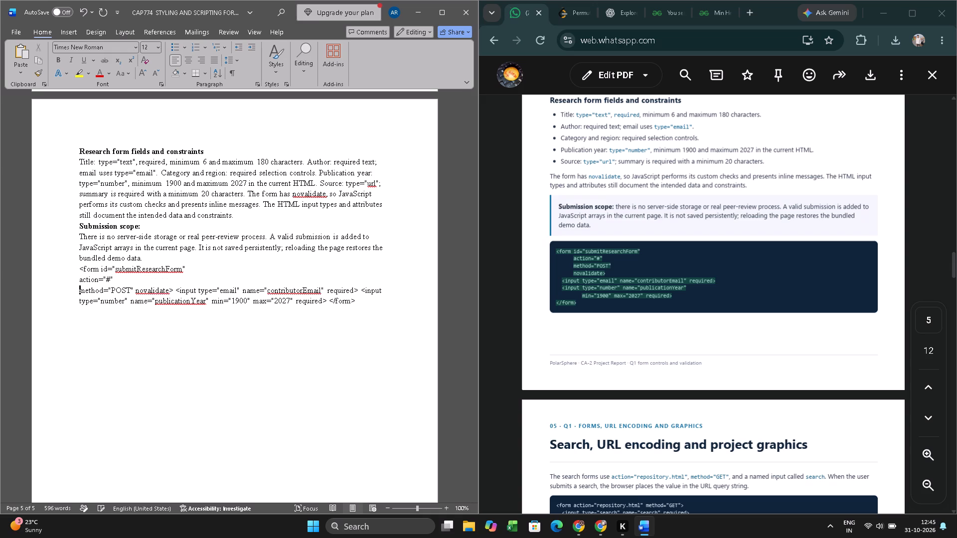
click(176, 290)
key(shift+Return)
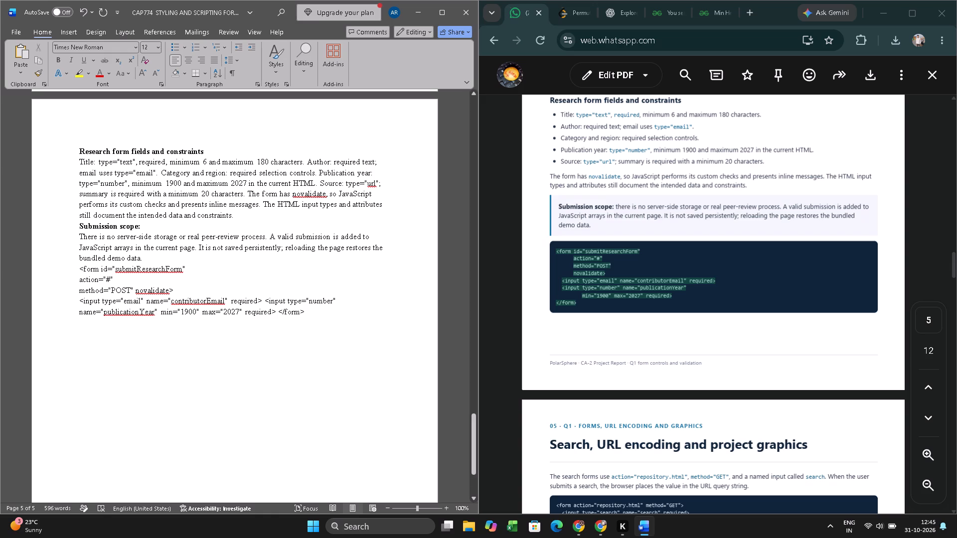
click(265, 299)
key(shift+Return)
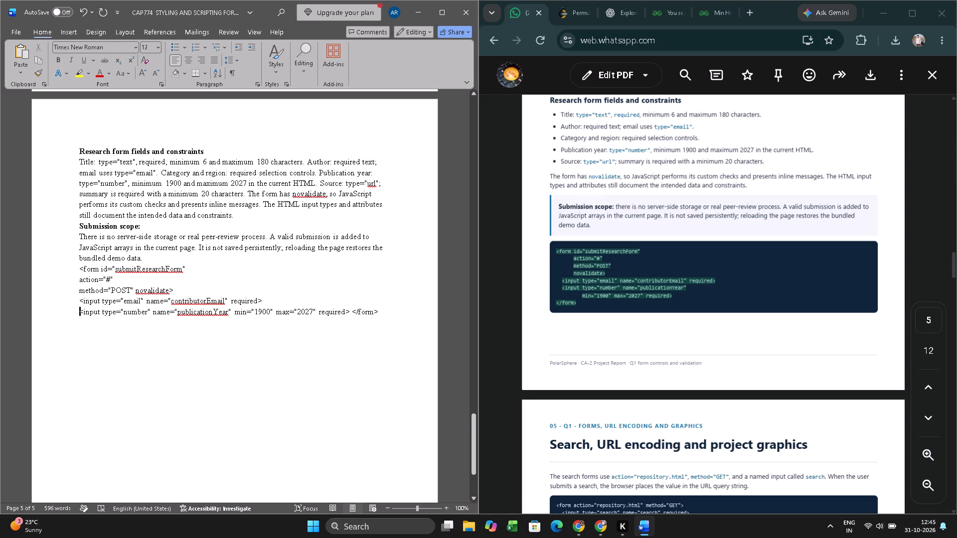
click(234, 311)
key(shift+Return)
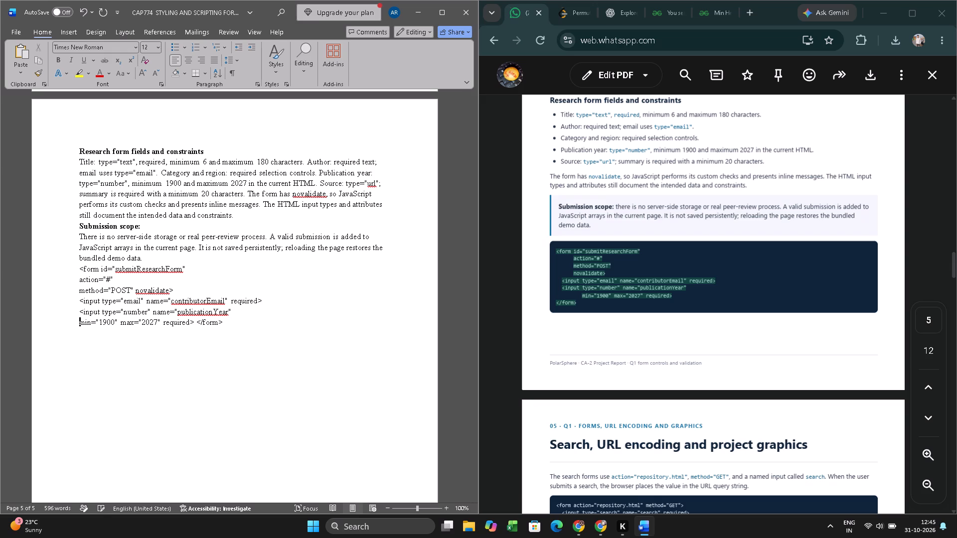
click(197, 322)
key(shift+Return)
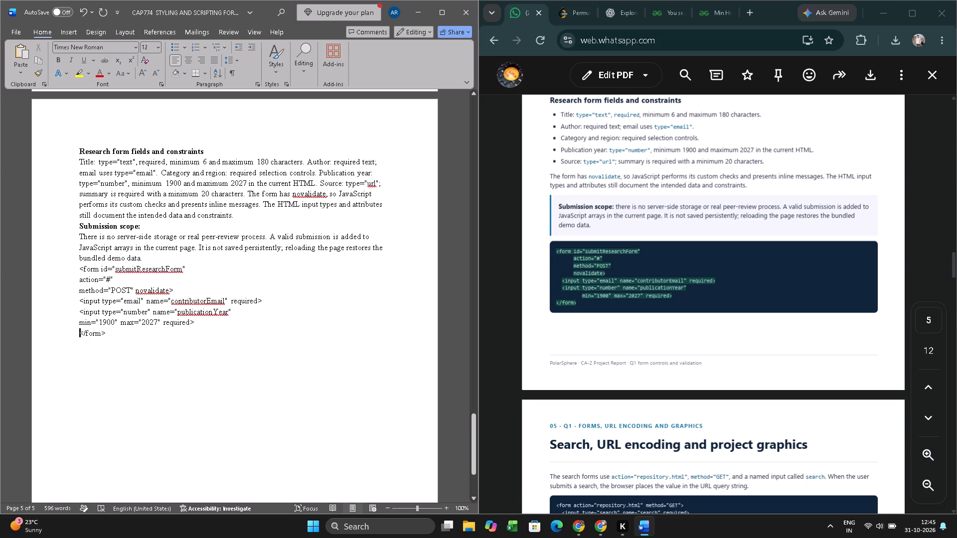
Insert a blank line between the "Submission scope" paragraph and the form code block.
click(144, 257)
key(shift+Return)
scroll(167, 304, down, 1)
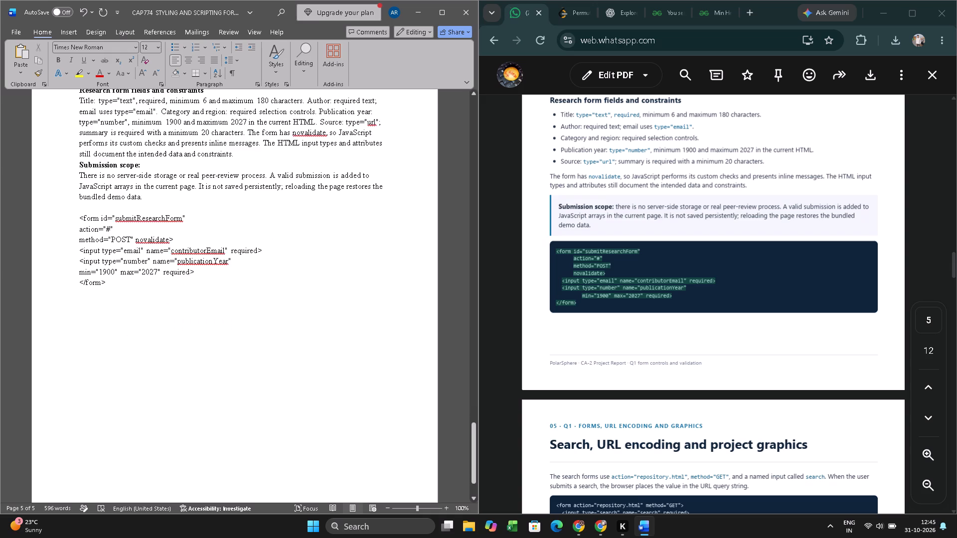
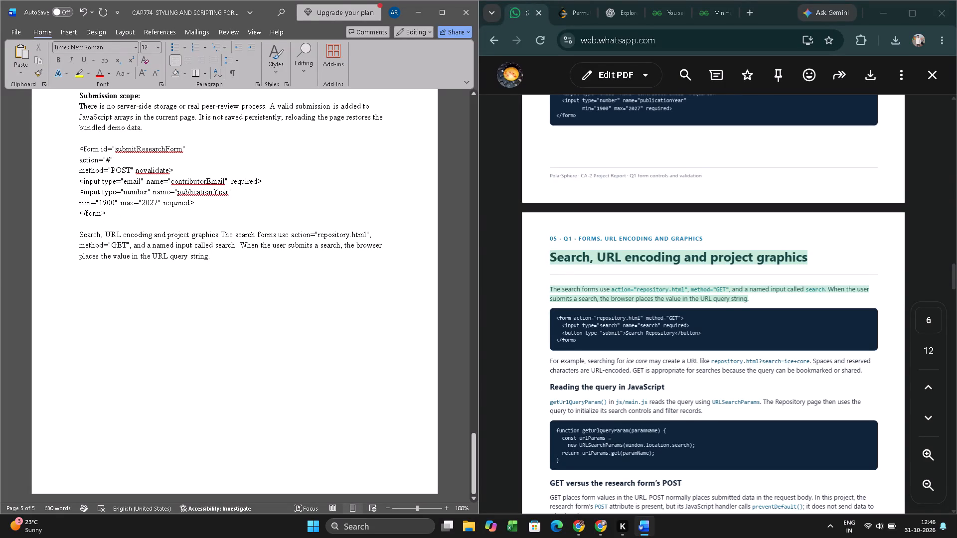
Insert a line break after "Search, URL encoding and project graphics" so the heading stands on its own line above the paragraph.
click(222, 233)
key(shift+Return)
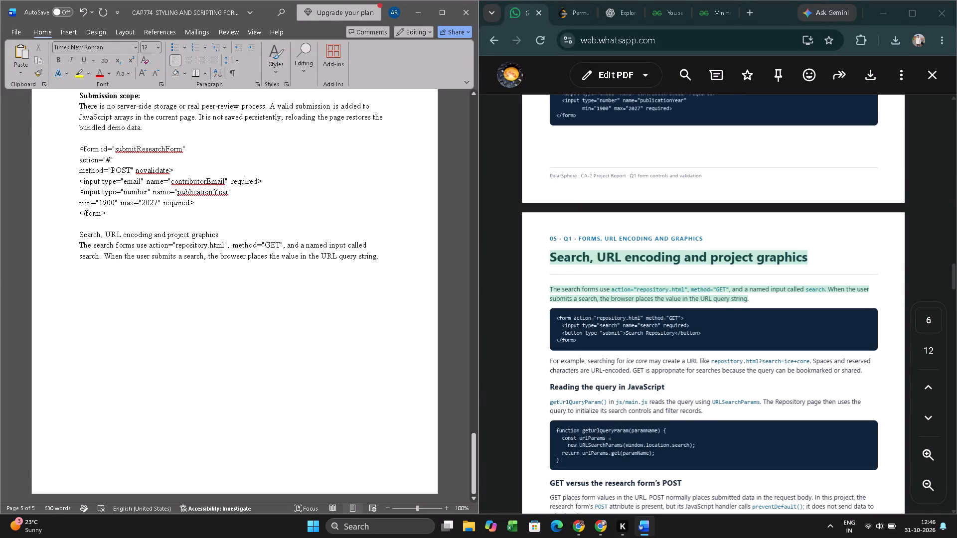
Make the "Search, URL encoding and project graphics" heading bold.
click(220, 237)
click(218, 236)
drag(218, 236, 91, 238)
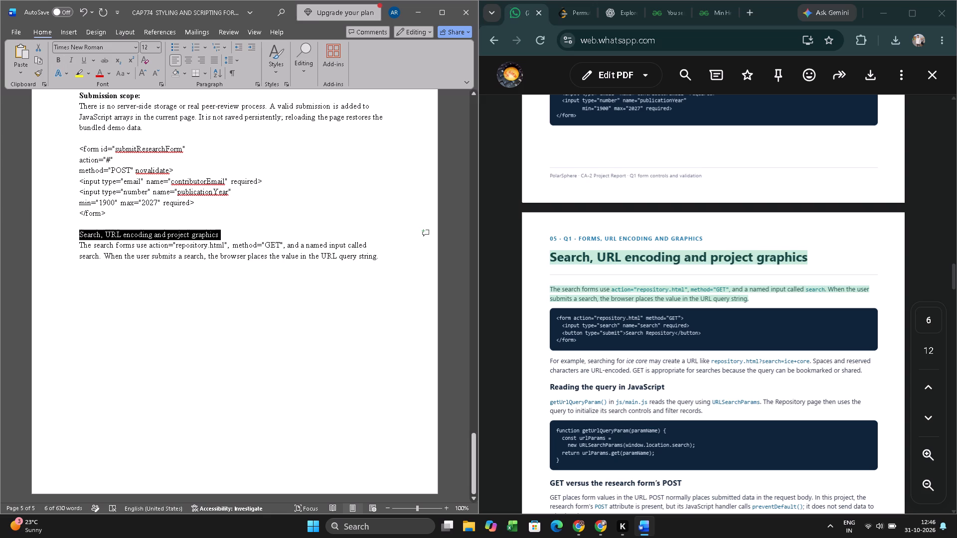
key(ctrl+b)
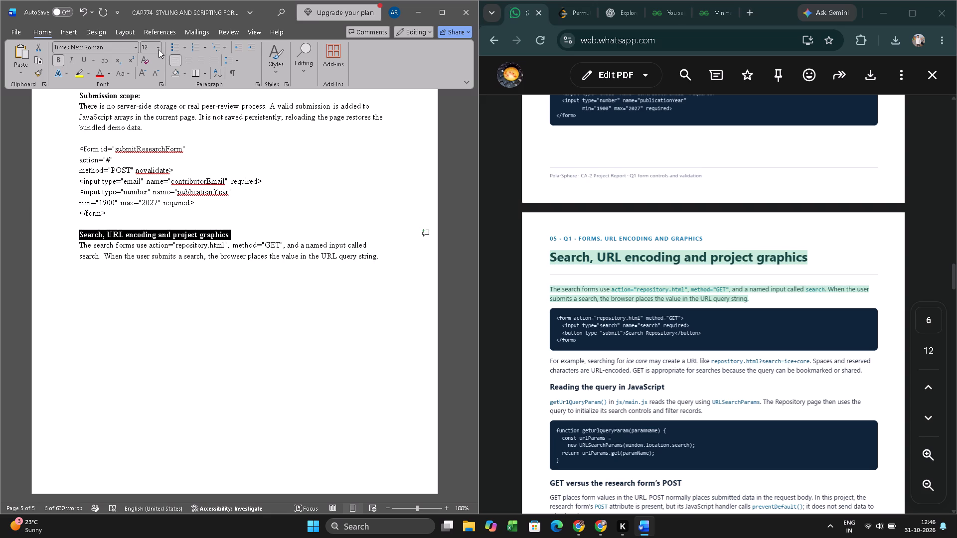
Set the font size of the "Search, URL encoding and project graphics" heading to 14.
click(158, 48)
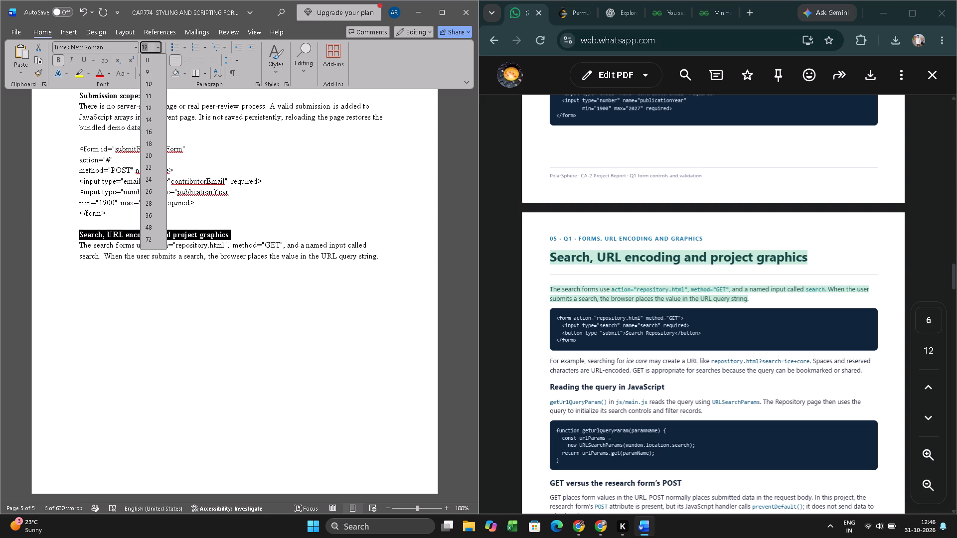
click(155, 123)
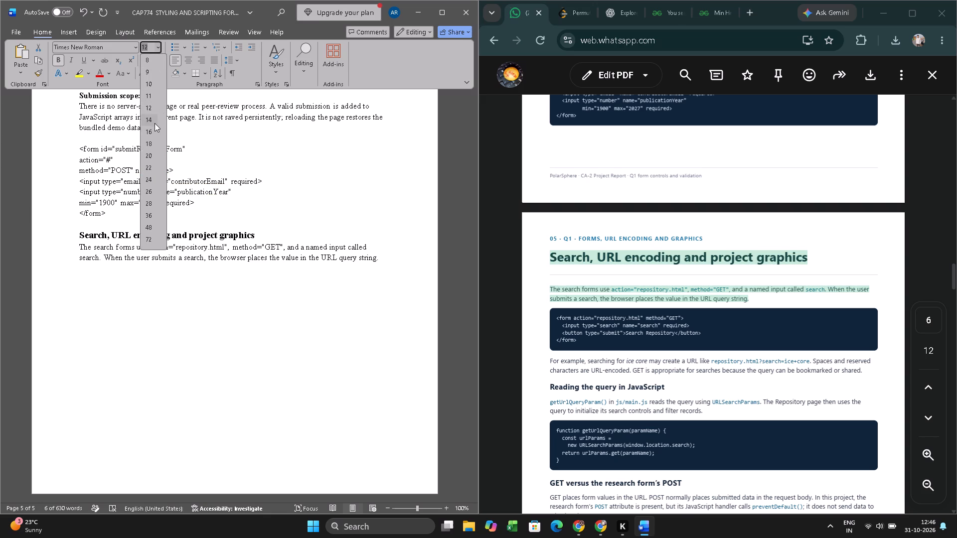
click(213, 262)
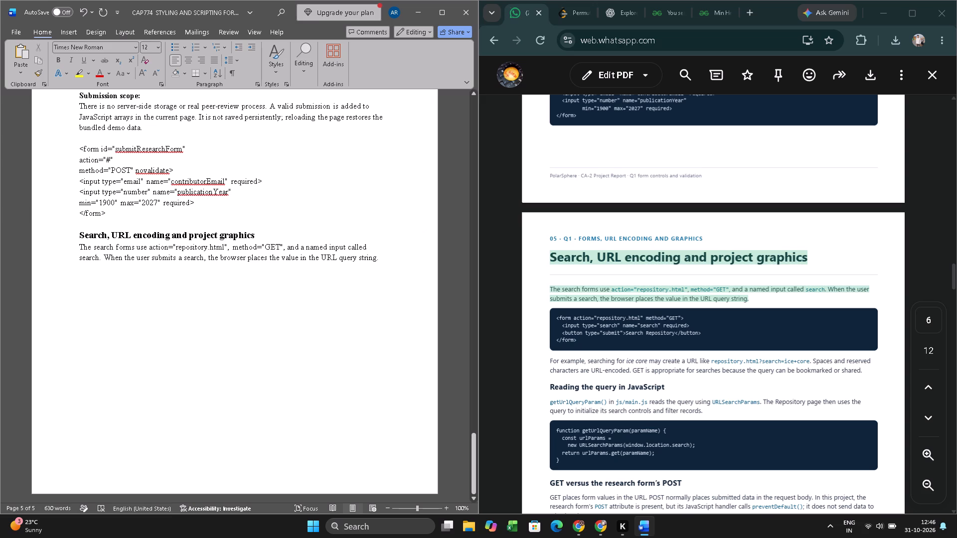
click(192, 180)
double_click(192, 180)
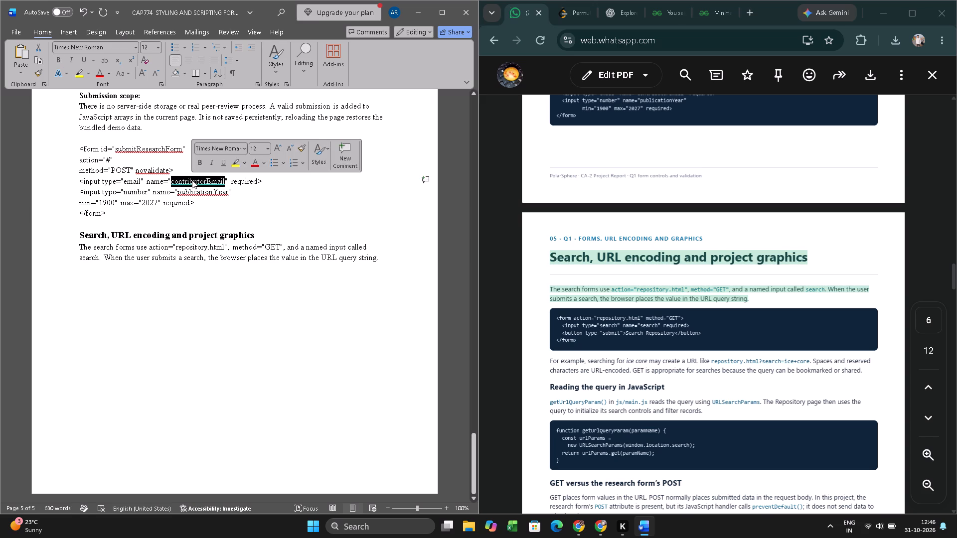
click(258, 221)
Set the font size of the "Search, URL encoding and project graphics" heading to 12, like the other section headings.
scroll(258, 221, up, 4)
scroll(258, 221, down, 1)
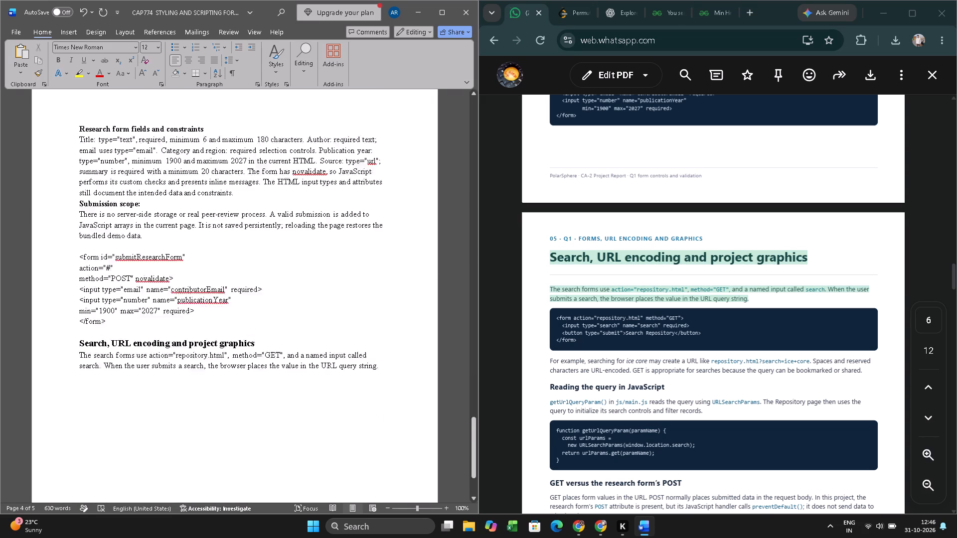
scroll(258, 221, down, 1)
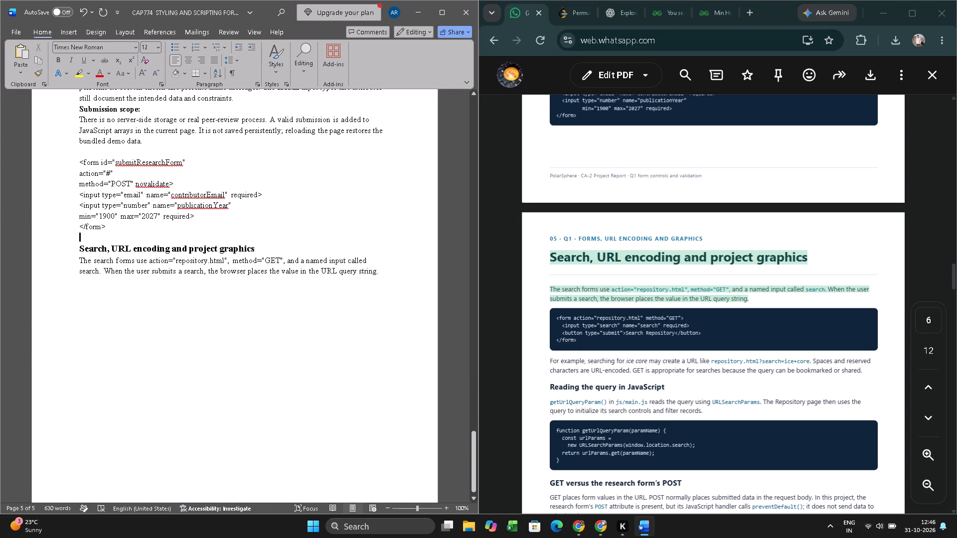
drag(255, 247, 106, 244)
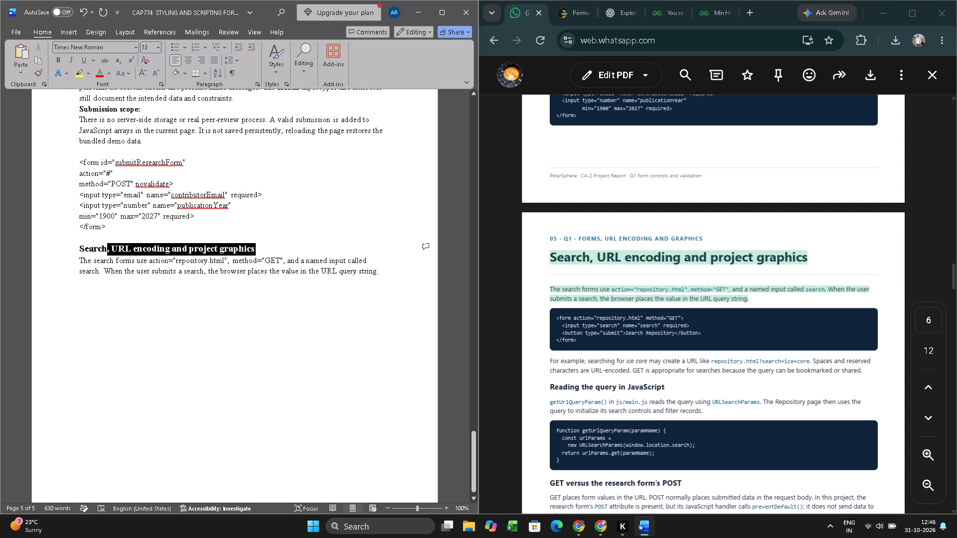
drag(106, 244, 88, 245)
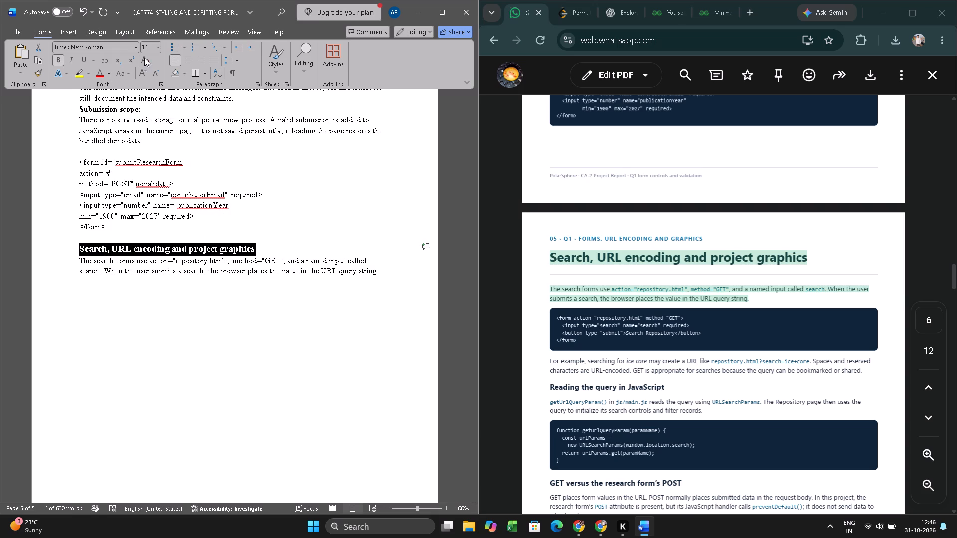
click(156, 47)
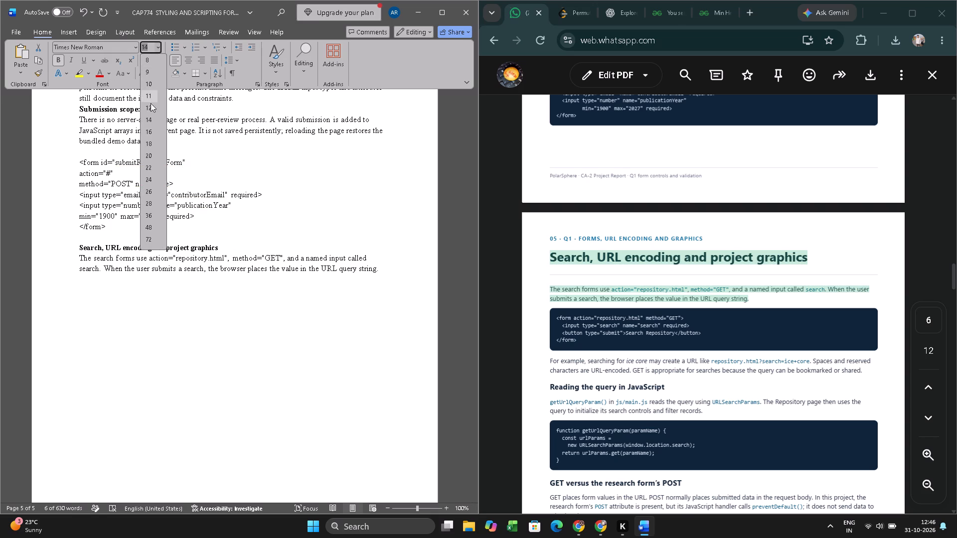
click(150, 107)
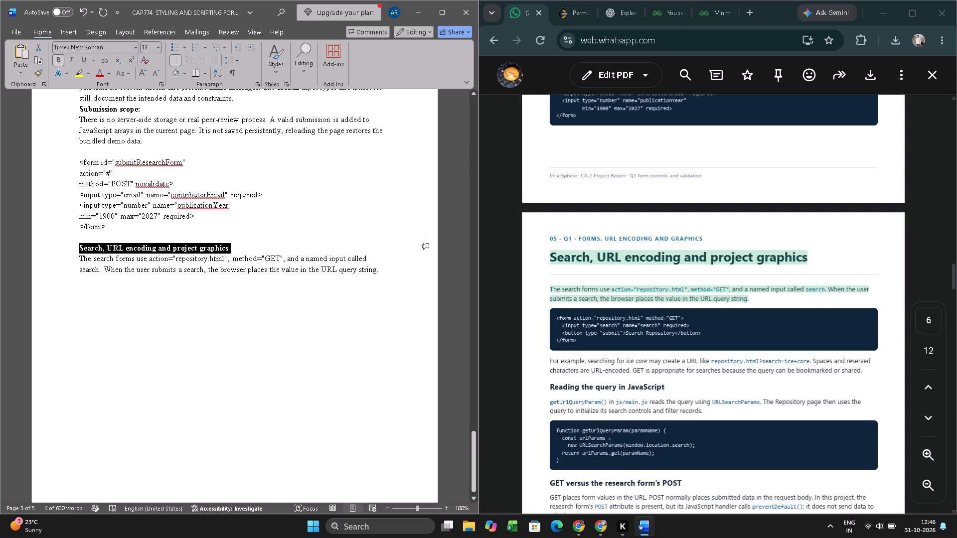
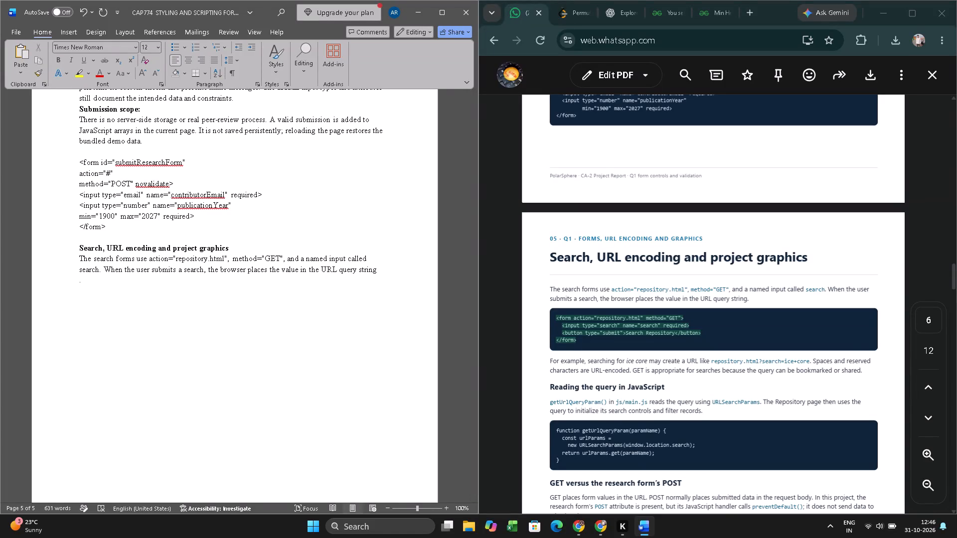
End the URL query string paragraph with a period and paste the copied search form code below it after a blank line.
key(period)
key(shift+Return)
key(shift+Return)
key(ctrl+v)
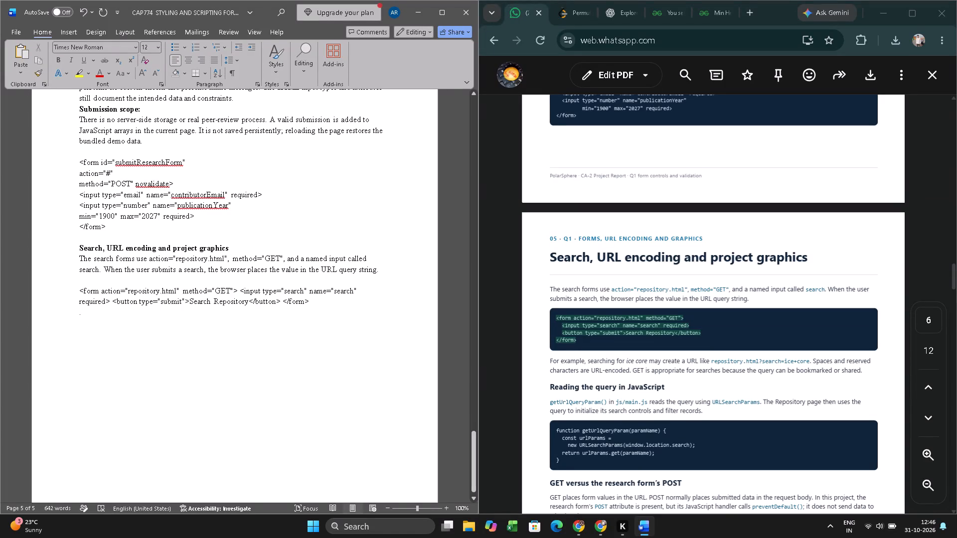
Break the pasted search form code into separate lines before the input tag, the button tag and the closing form tag, matching the PDF.
click(239, 290)
key(shift+Return)
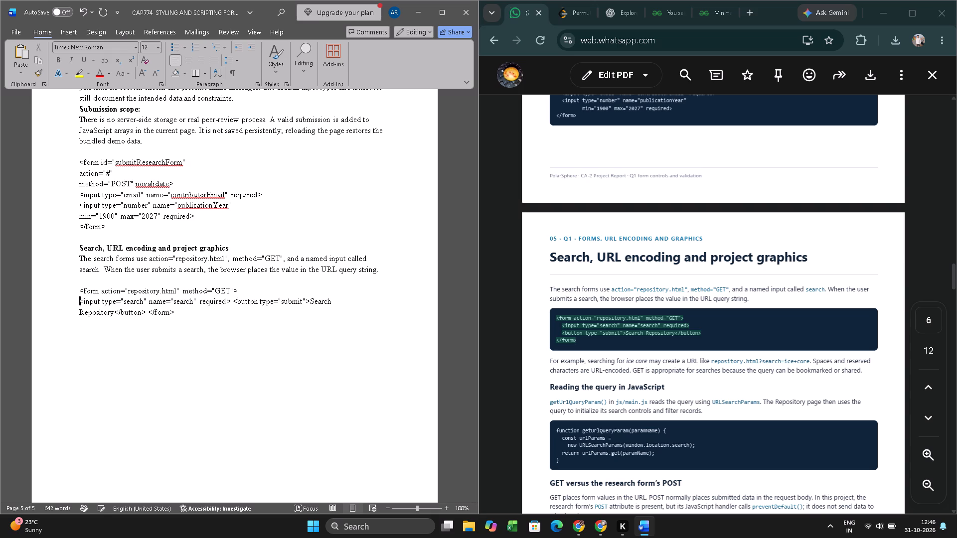
click(234, 298)
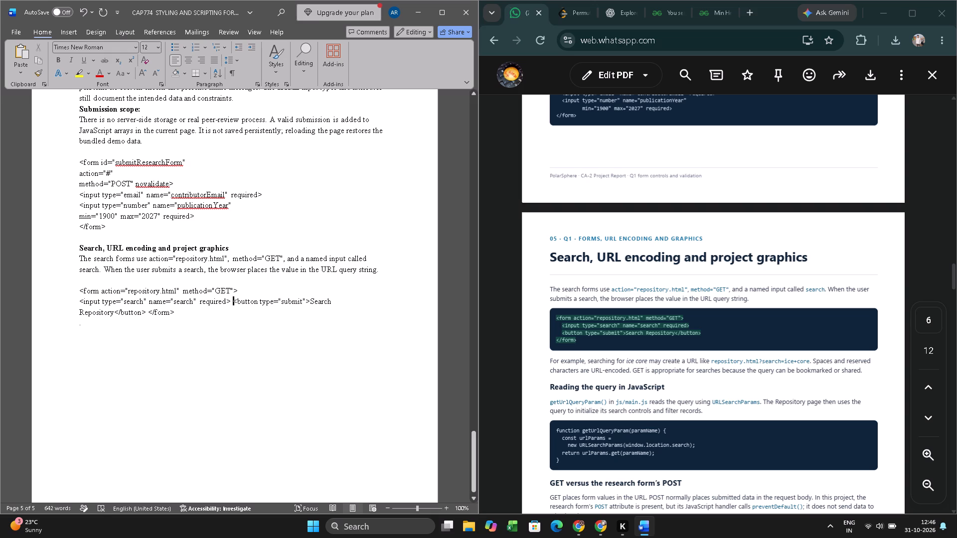
key(shift+Return)
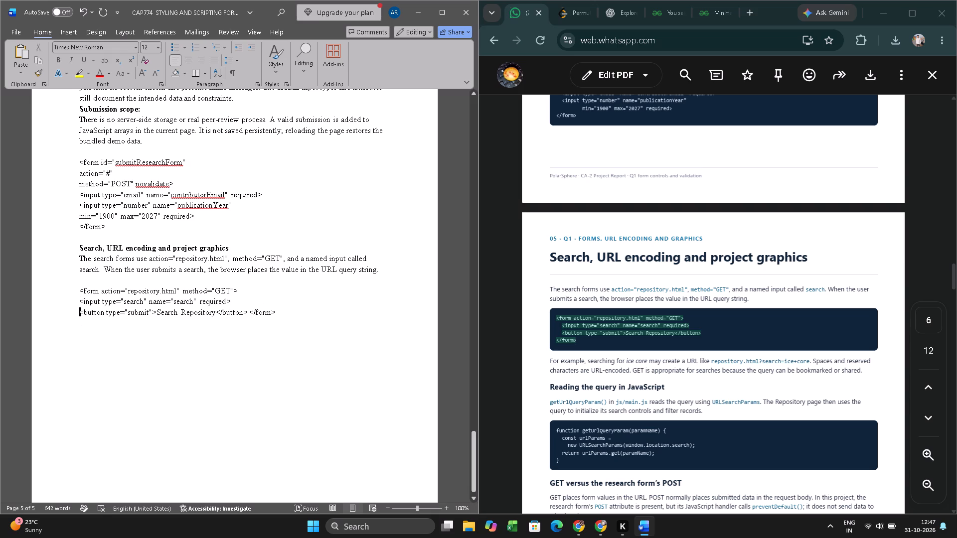
click(252, 311)
key(Left)
key(shift+Return)
Find the passage that follows the search form code in the reference PDF.
scroll(306, 321, down, 1)
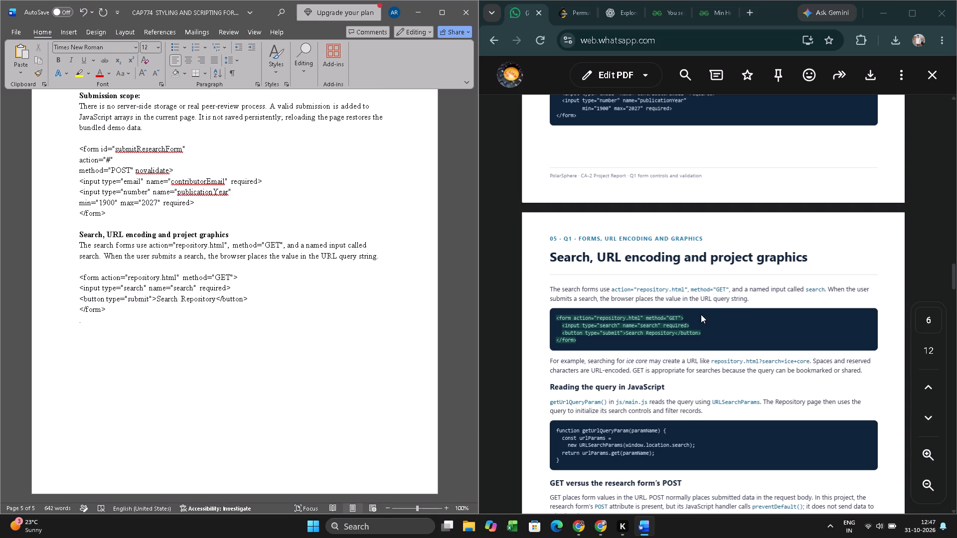
scroll(701, 314, down, 2)
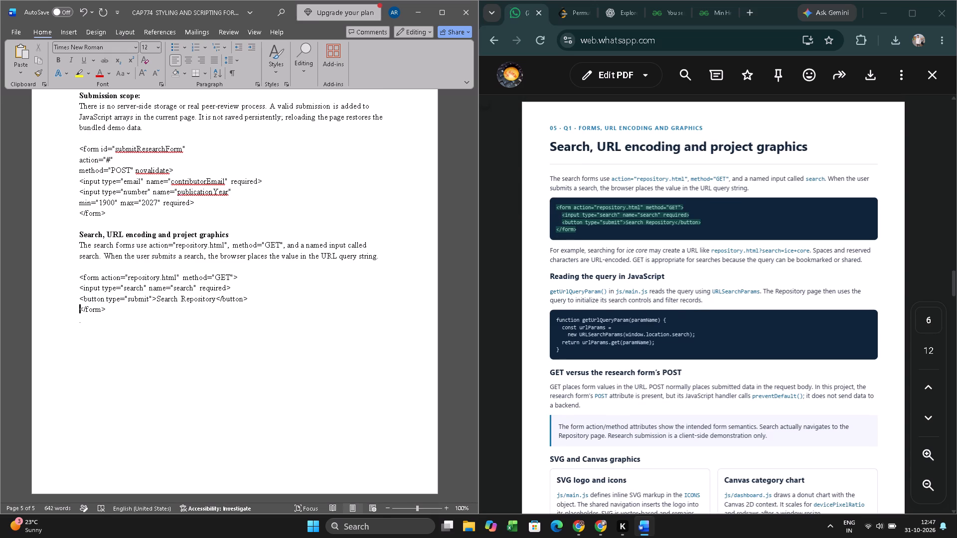
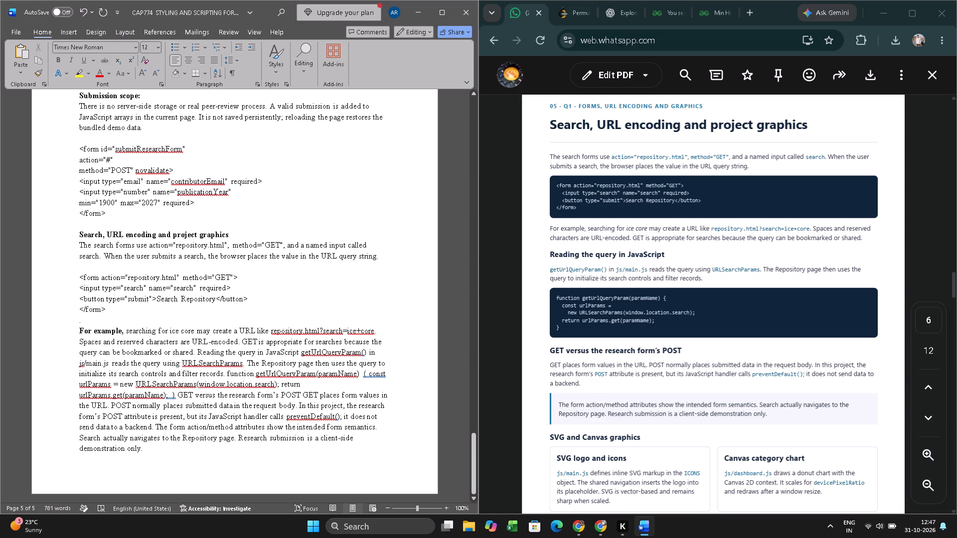
Split the getUrlQueryParam function out of the paragraph onto separate lines for each statement and brace, with a blank line after the closing brace.
click(225, 373)
key(Right)
key(shift+Return)
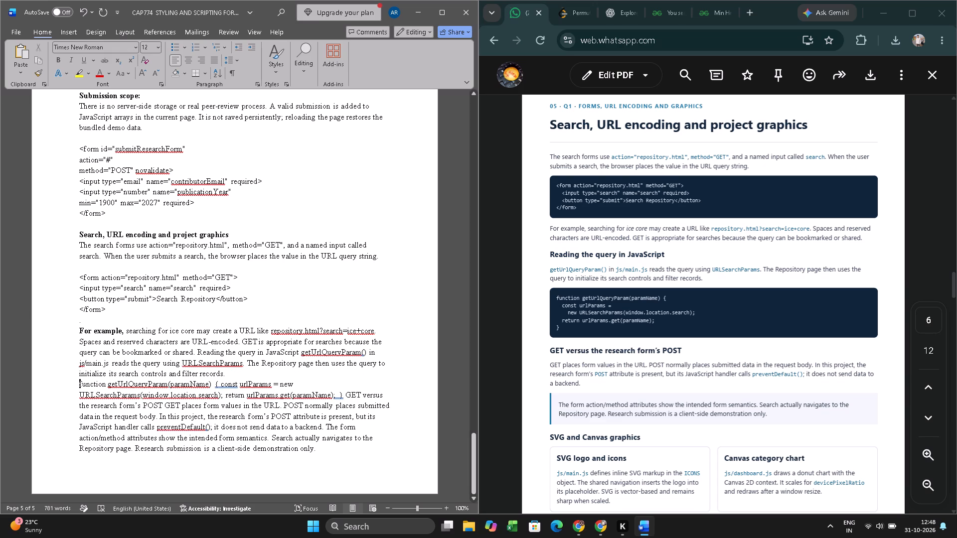
click(220, 386)
key(shift+Return)
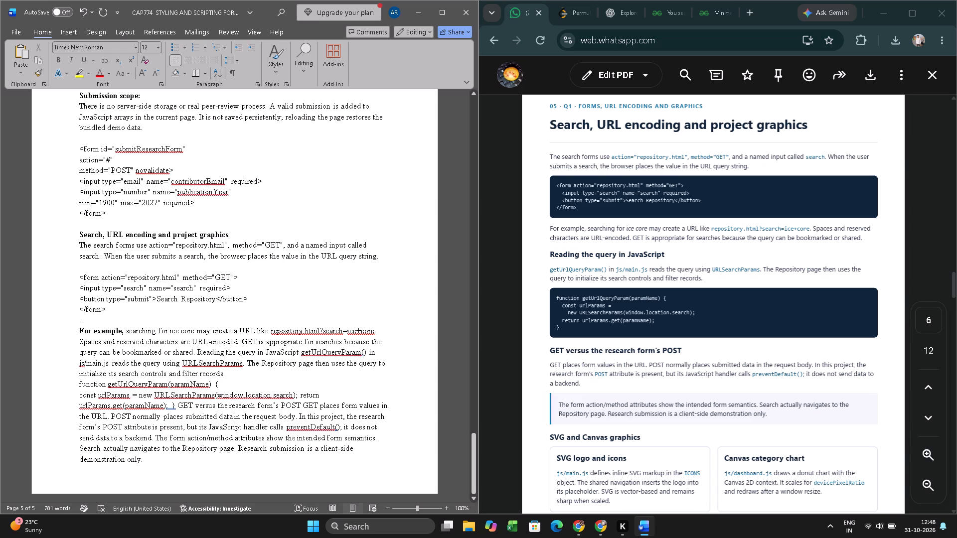
scroll(168, 396, down, 1)
click(300, 396)
key(shift+Return)
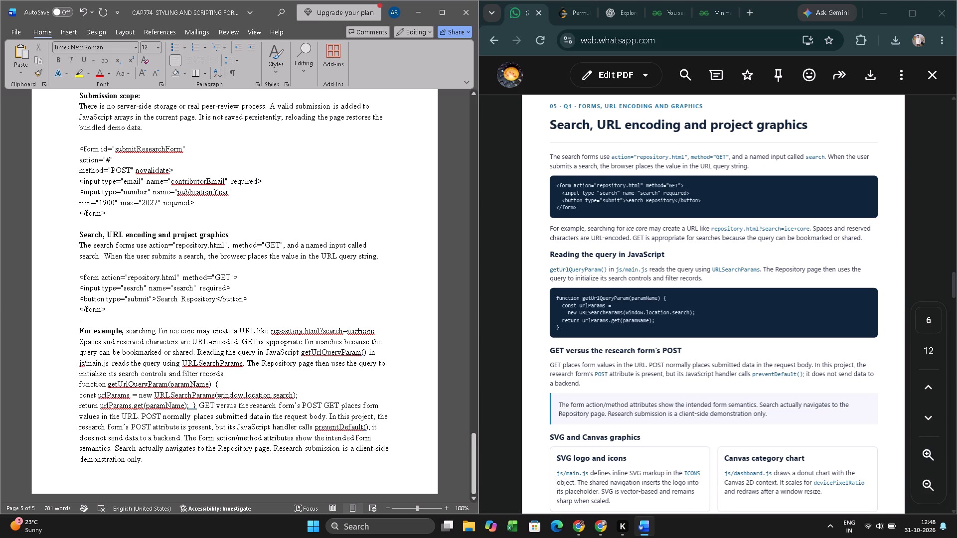
click(192, 406)
key(shift+Return)
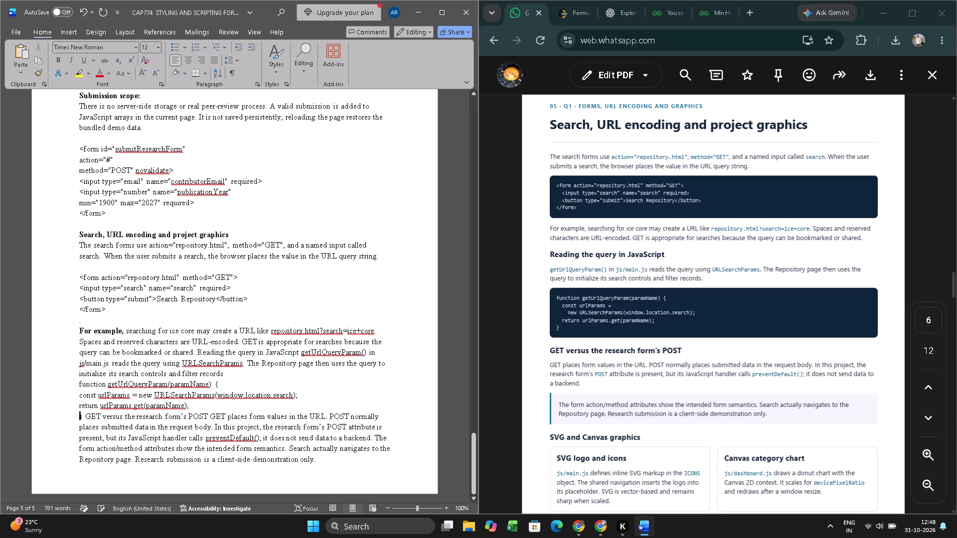
click(84, 414)
key(shift+Return)
key(shift+Return)
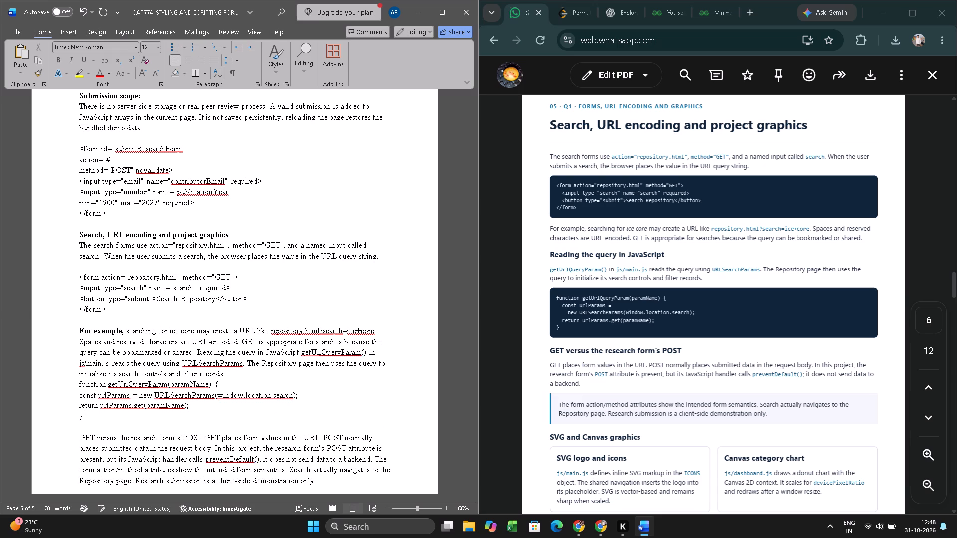
Bold "GET versus the research form's POST GET" and put it on its own line above the text starting "places form values".
click(201, 436)
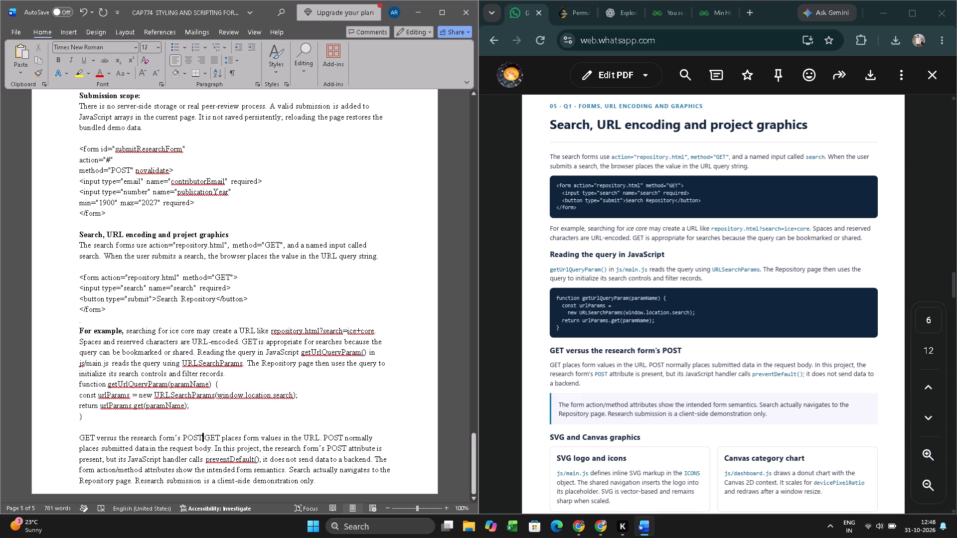
drag(79, 438, 213, 440)
key(ctrl+b)
drag(213, 440, 283, 441)
key(Right)
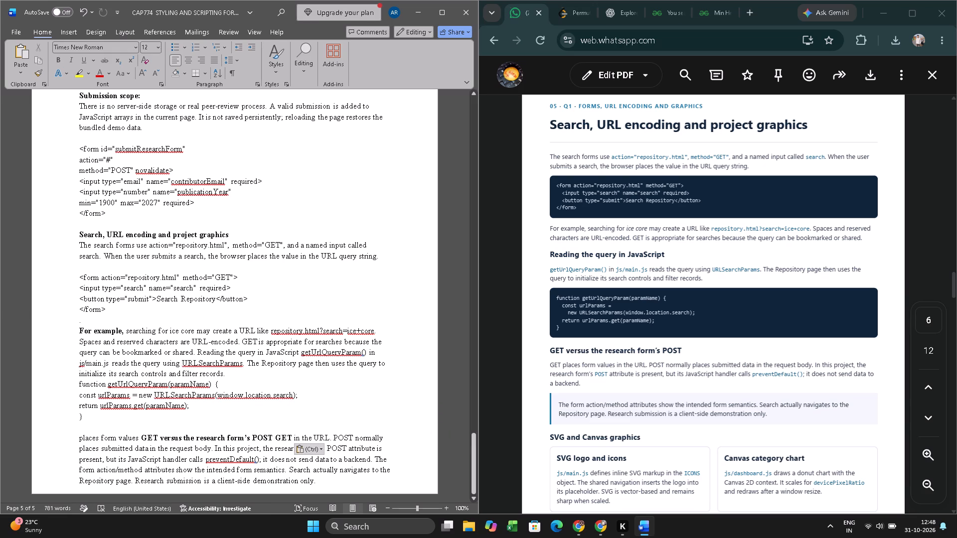
key(ctrl+z)
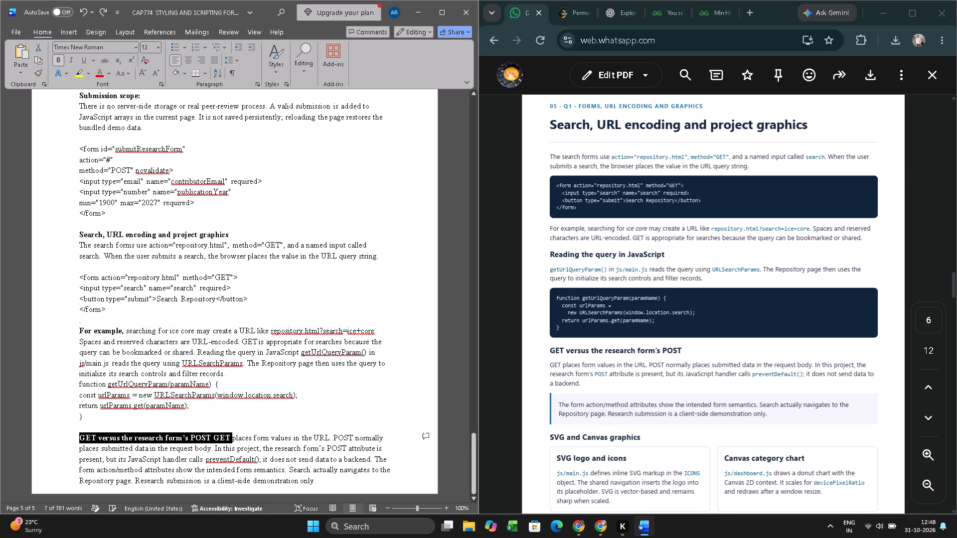
key(Right)
key(shift+Return)
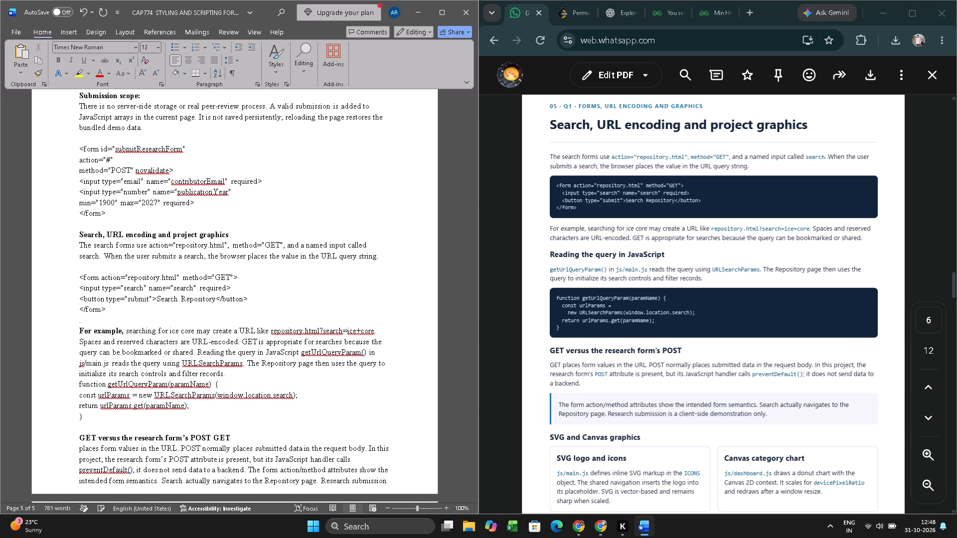
Insert blank lines above the "GET versus the research form's POST GET" heading so it starts on the following page.
scroll(264, 437, down, 1)
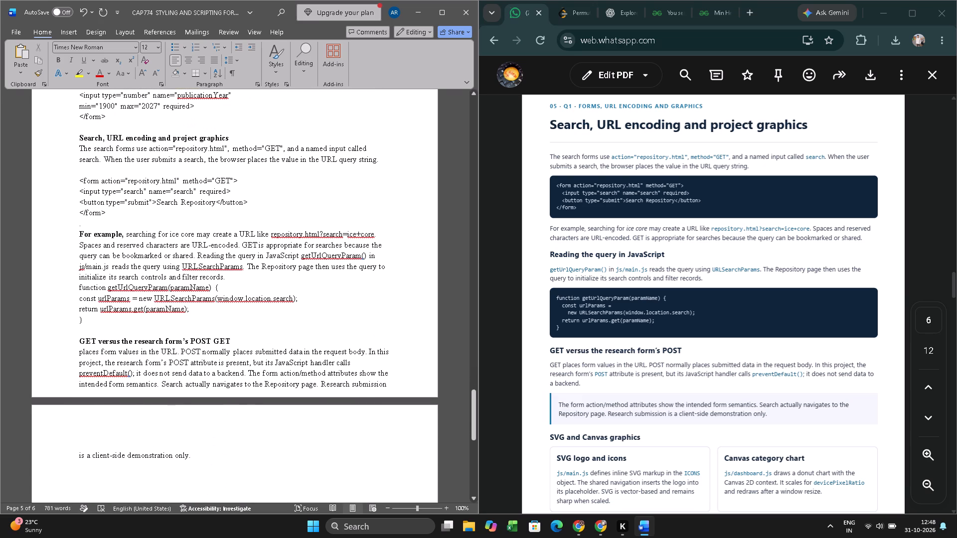
scroll(264, 437, up, 1)
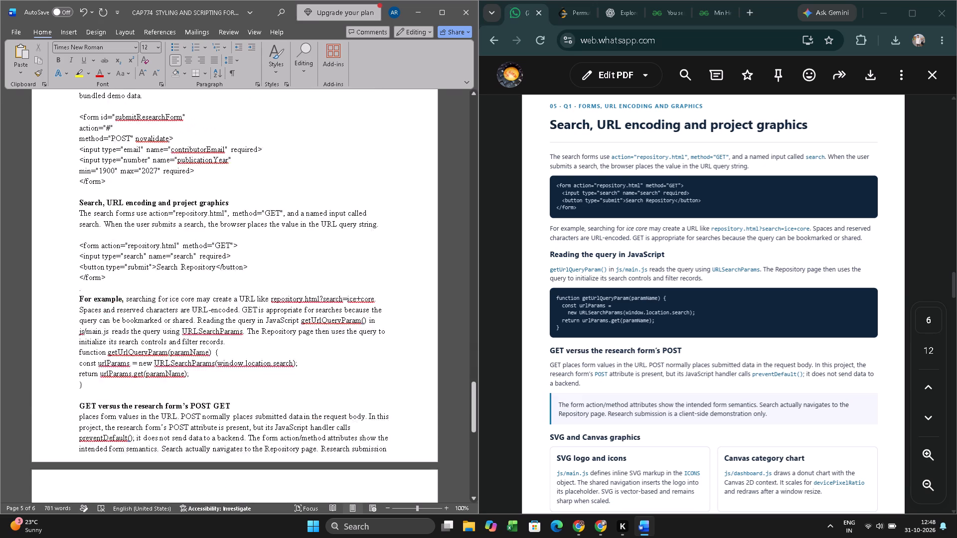
scroll(264, 437, up, 2)
scroll(264, 437, down, 1)
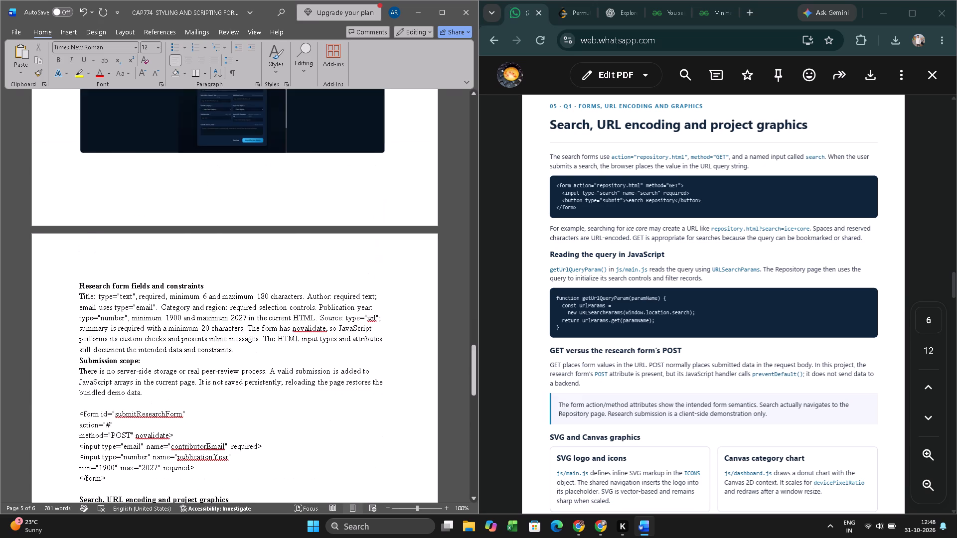
scroll(264, 437, down, 2)
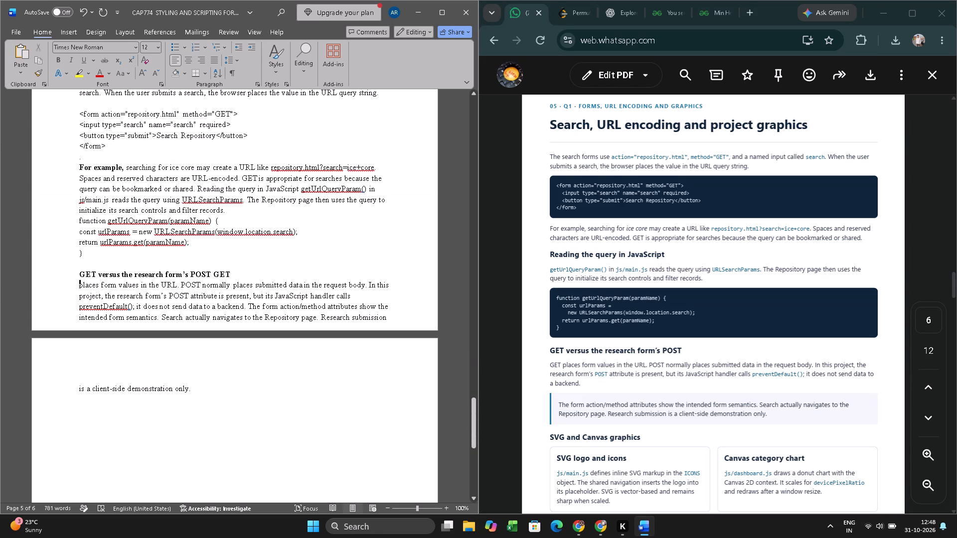
click(88, 269)
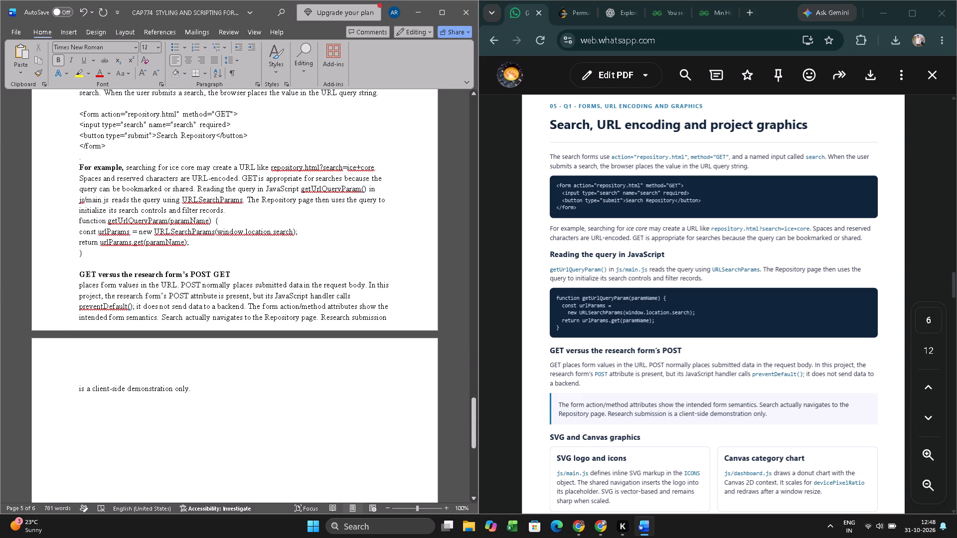
click(85, 267)
key(shift+Return)
key(shift+Return)
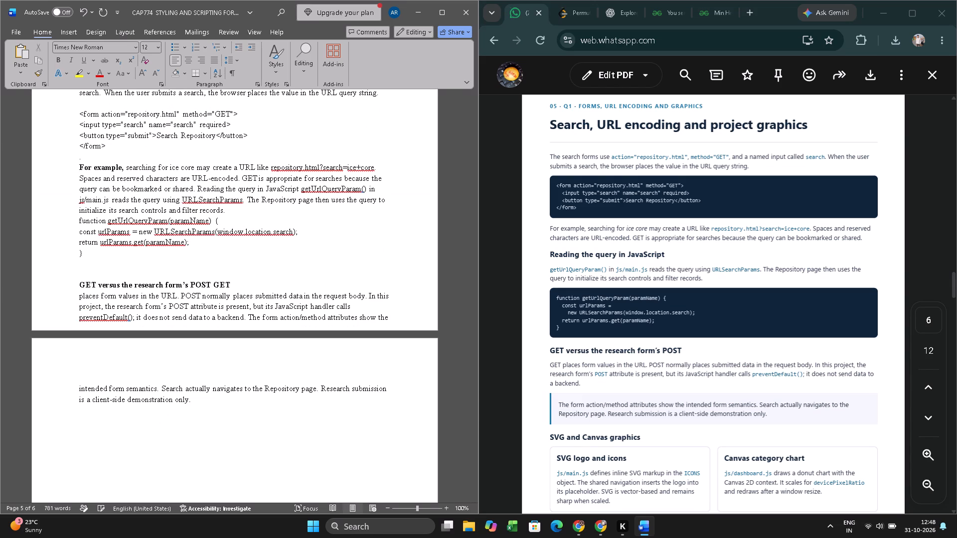
key(shift+Return)
key(shift+Return)
key(shift+Return)
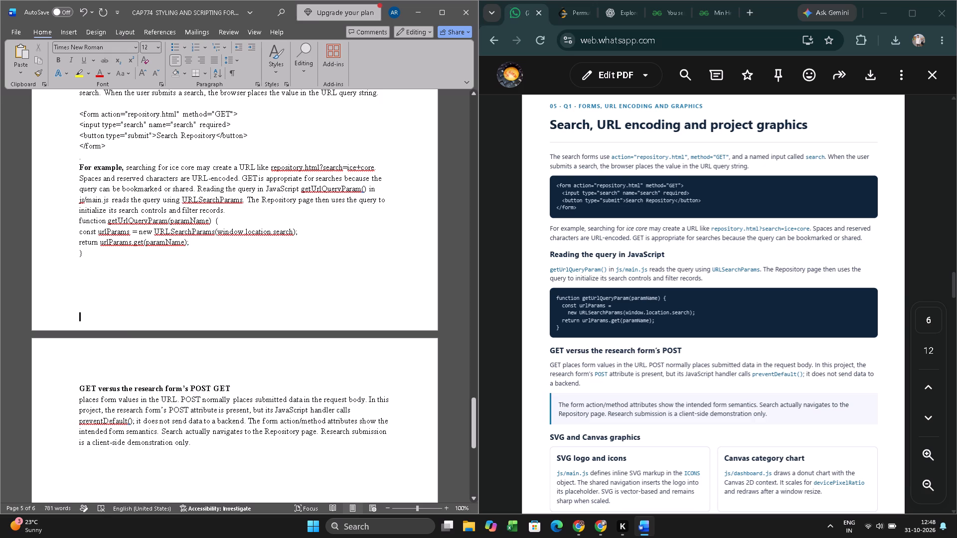
Separate the passage starting "The form action/method attributes" from the preceding text with a blank line.
click(250, 420)
key(shift+Return)
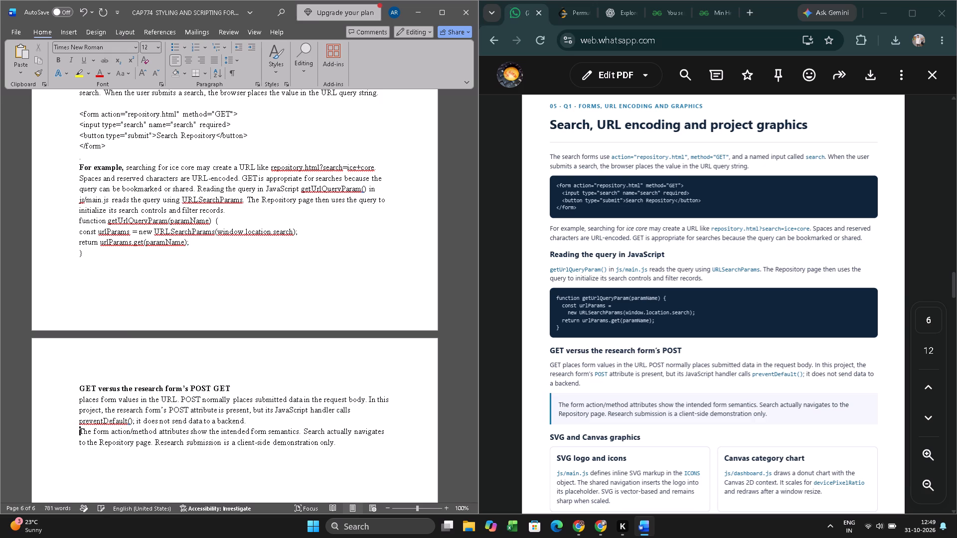
key(shift+Return)
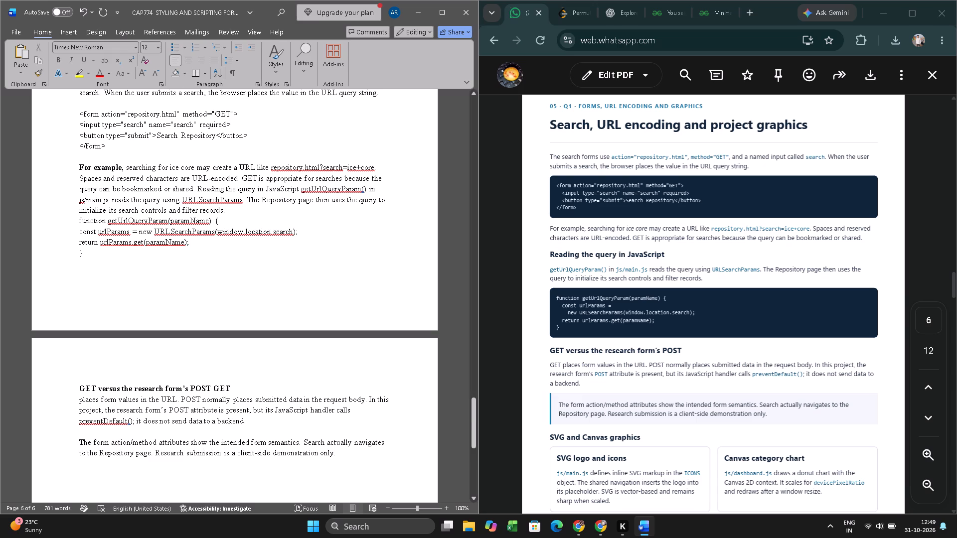
Find the SVG and Canvas graphics section that follows the form semantics note in the reference PDF.
scroll(264, 432, down, 2)
scroll(704, 356, down, 2)
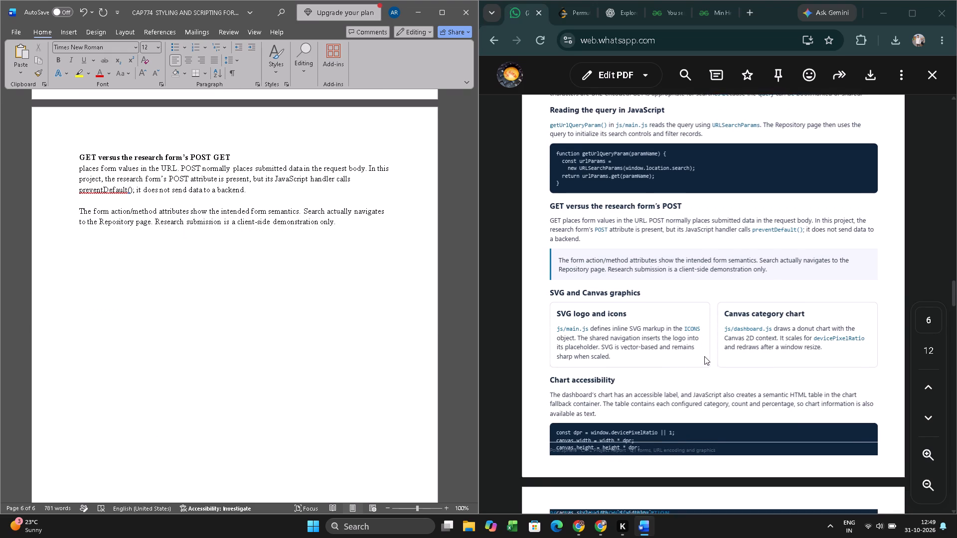
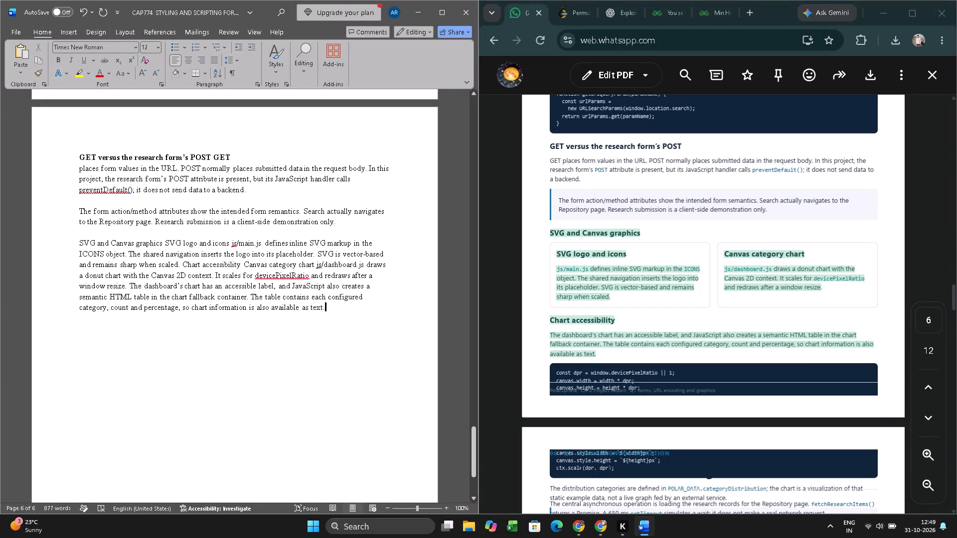
Put "SVG and Canvas graphics" and "SVG logo and icons" each on its own line above the text starting "js/main.js defines inline SVG markup".
click(165, 242)
key(shift+Return)
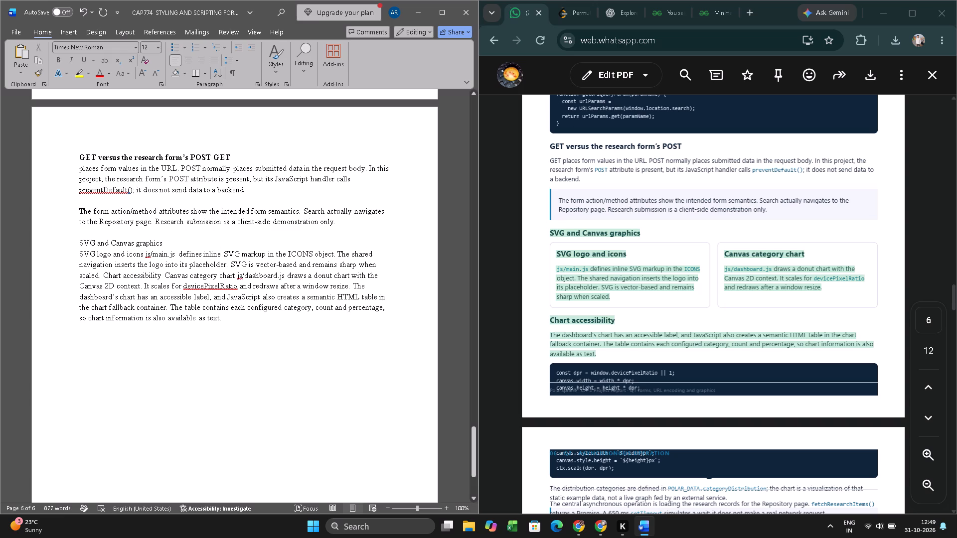
click(145, 254)
key(shift+Return)
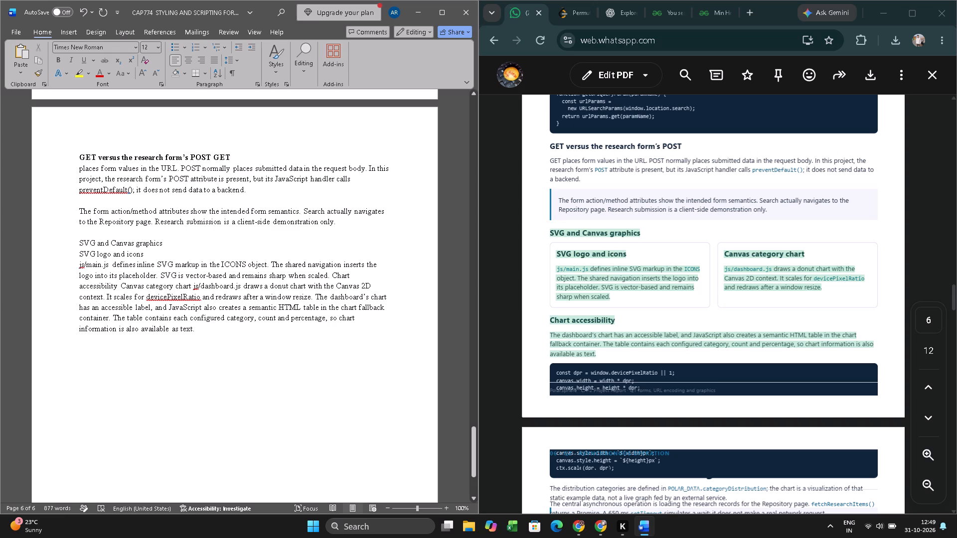
Start the text beginning "Chart accessibility" on its own line after "remains sharp when scaled.".
click(120, 282)
click(333, 272)
key(shift+Return)
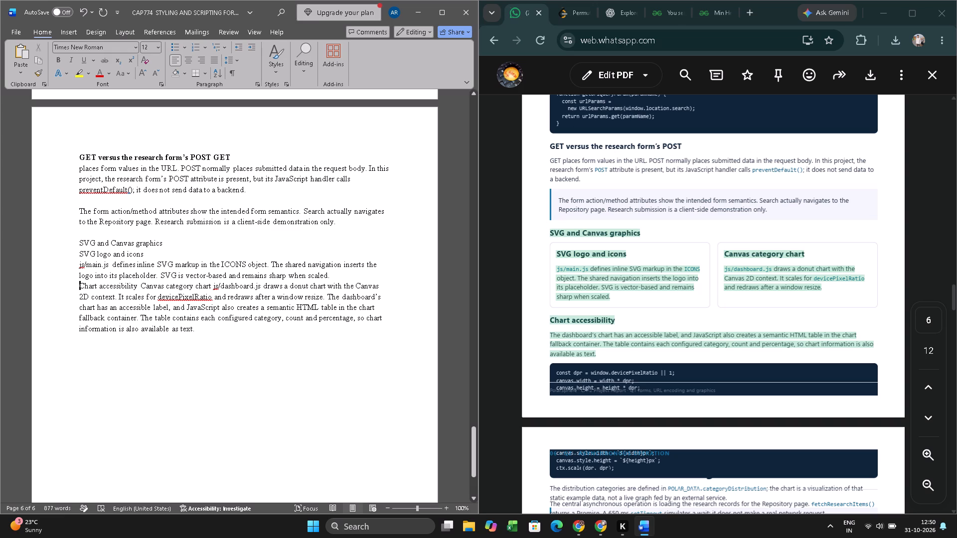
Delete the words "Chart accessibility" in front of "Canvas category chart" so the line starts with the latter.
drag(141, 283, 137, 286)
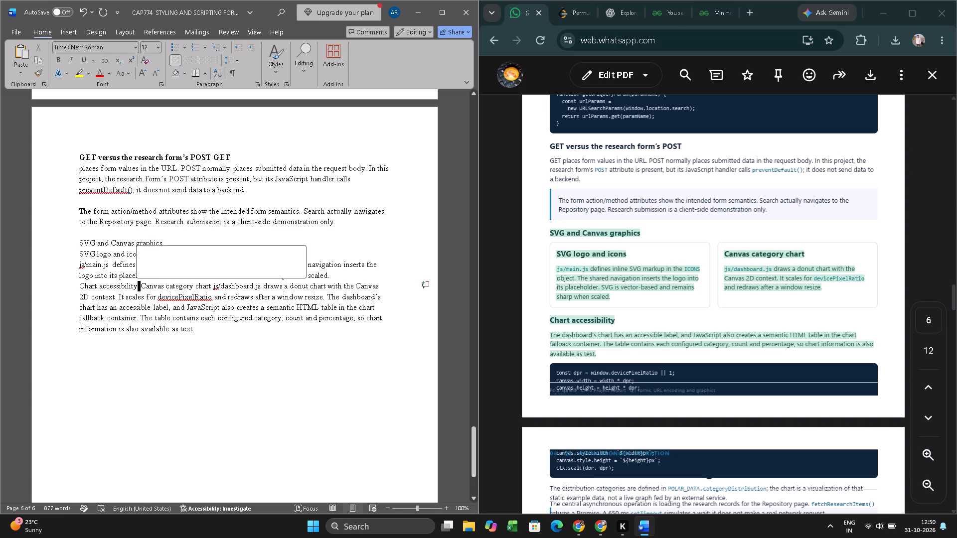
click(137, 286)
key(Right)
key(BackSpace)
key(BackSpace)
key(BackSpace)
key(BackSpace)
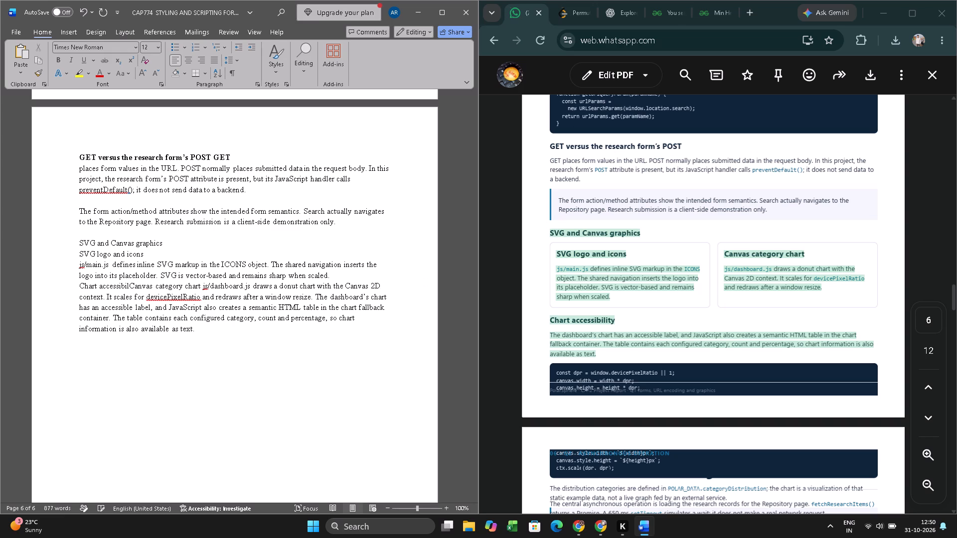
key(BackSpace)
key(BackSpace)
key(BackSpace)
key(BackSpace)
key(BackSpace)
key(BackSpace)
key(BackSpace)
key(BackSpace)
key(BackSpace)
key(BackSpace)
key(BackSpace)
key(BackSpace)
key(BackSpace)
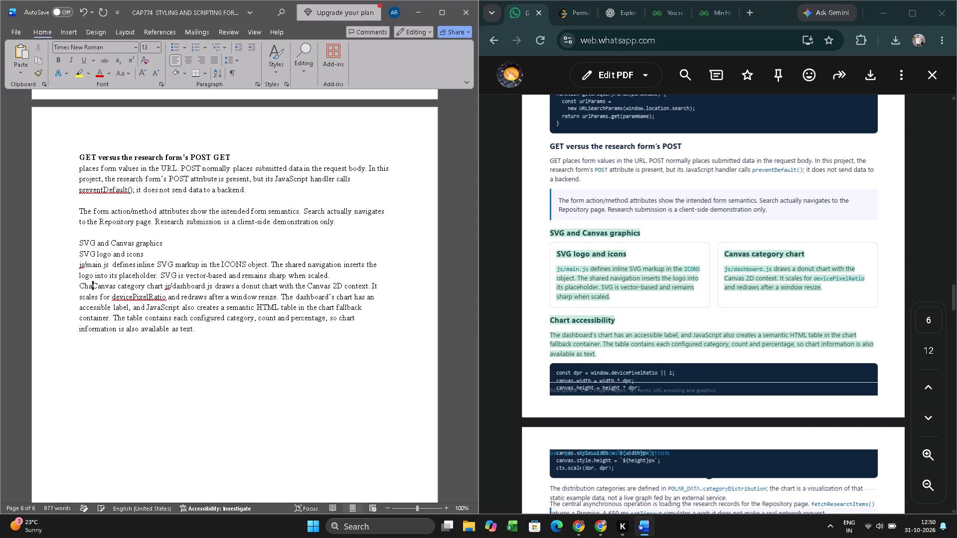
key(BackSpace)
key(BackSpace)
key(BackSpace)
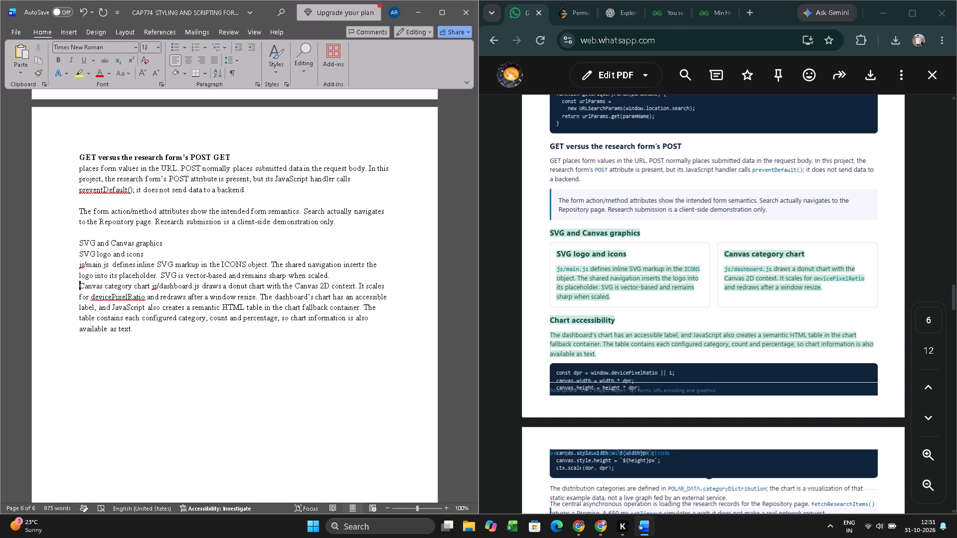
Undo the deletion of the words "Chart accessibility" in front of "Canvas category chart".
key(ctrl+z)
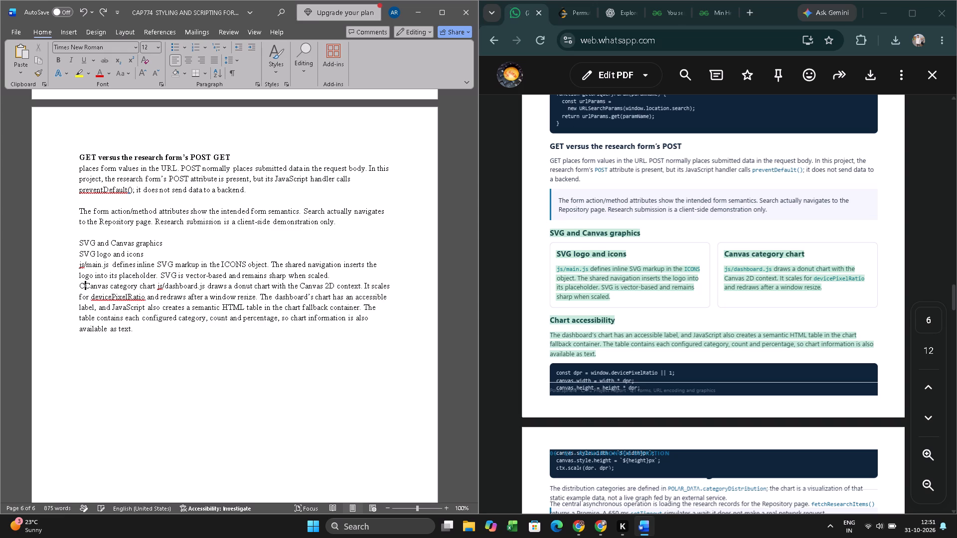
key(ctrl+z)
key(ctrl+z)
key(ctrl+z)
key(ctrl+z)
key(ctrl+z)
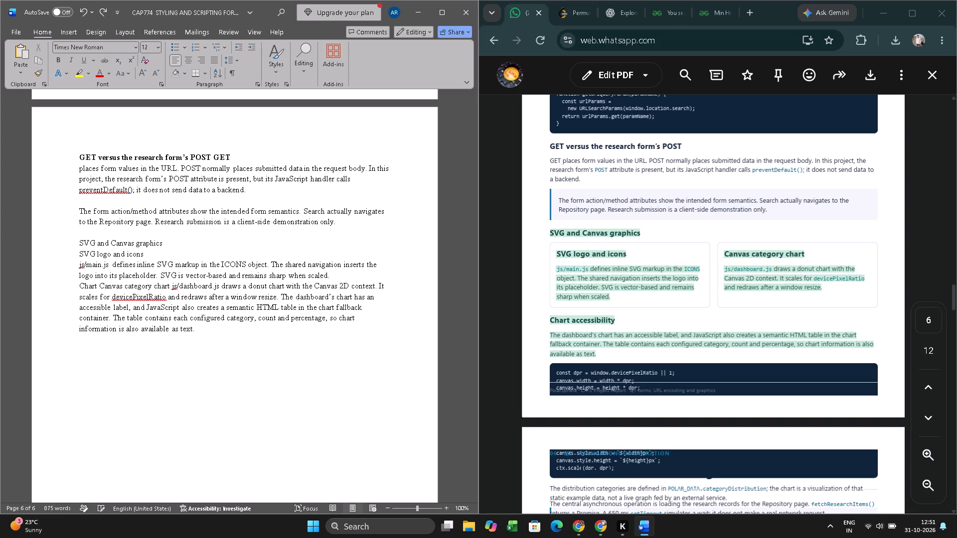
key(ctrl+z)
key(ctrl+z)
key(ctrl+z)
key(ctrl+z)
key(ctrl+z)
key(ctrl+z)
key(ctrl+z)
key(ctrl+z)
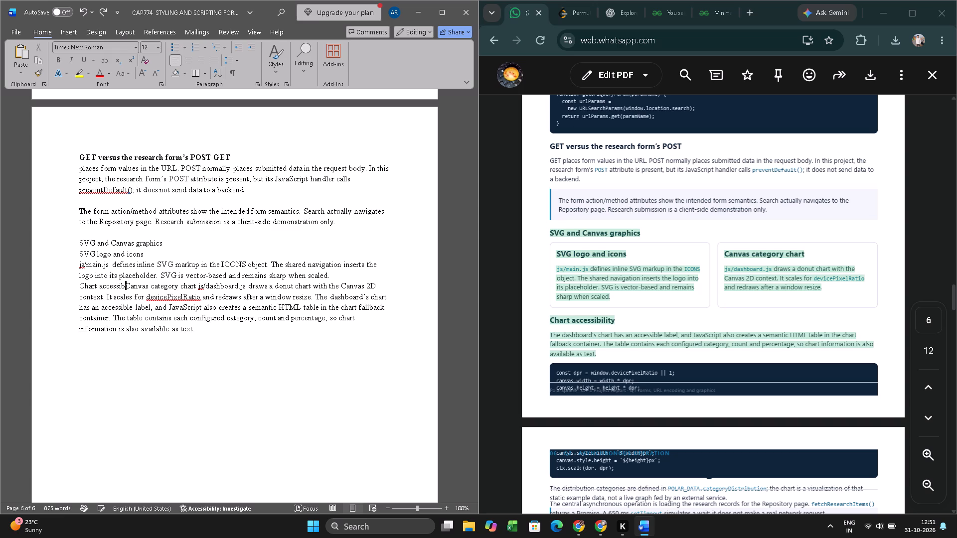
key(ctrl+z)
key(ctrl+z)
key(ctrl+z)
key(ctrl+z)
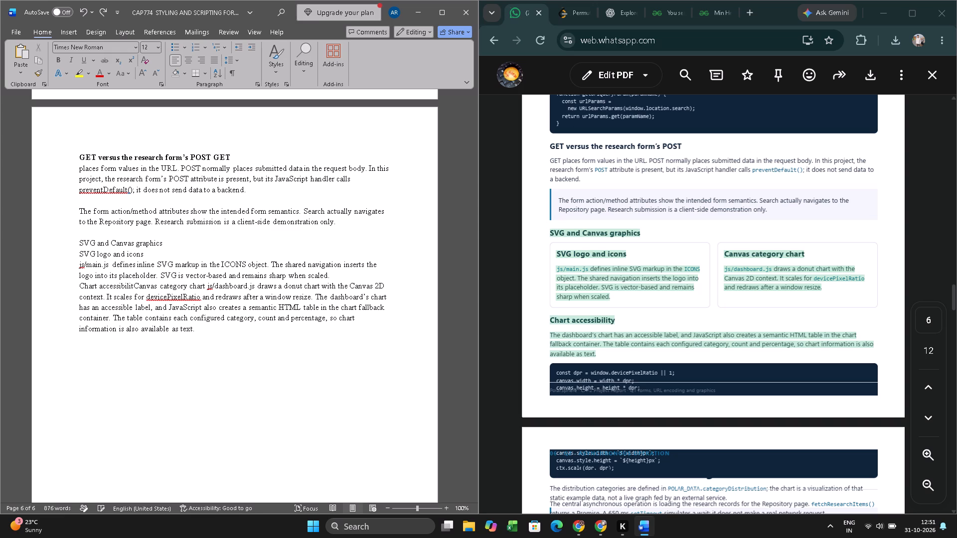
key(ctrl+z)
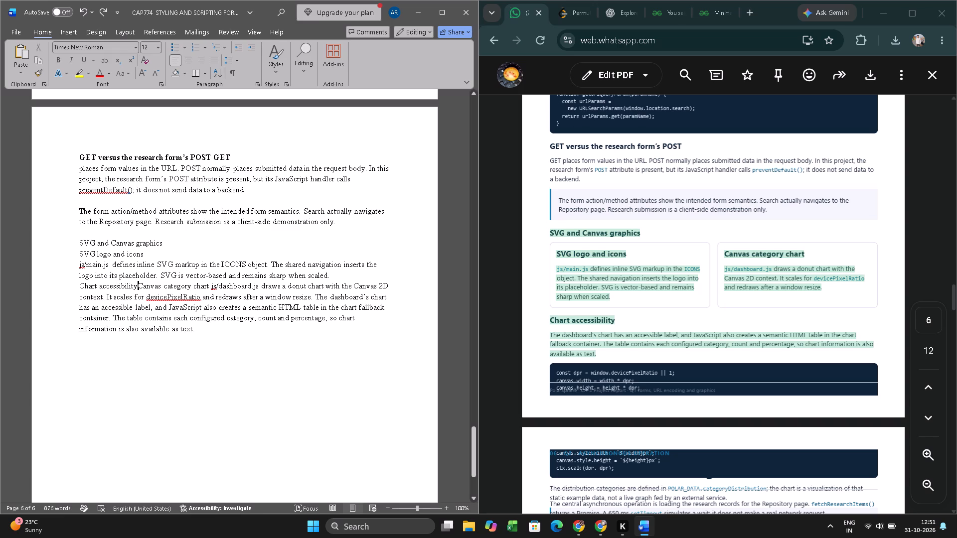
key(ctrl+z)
Cut "Chart accessibility" from in front of "Canvas category chart" and place the insertion point after "available as text.".
click(136, 286)
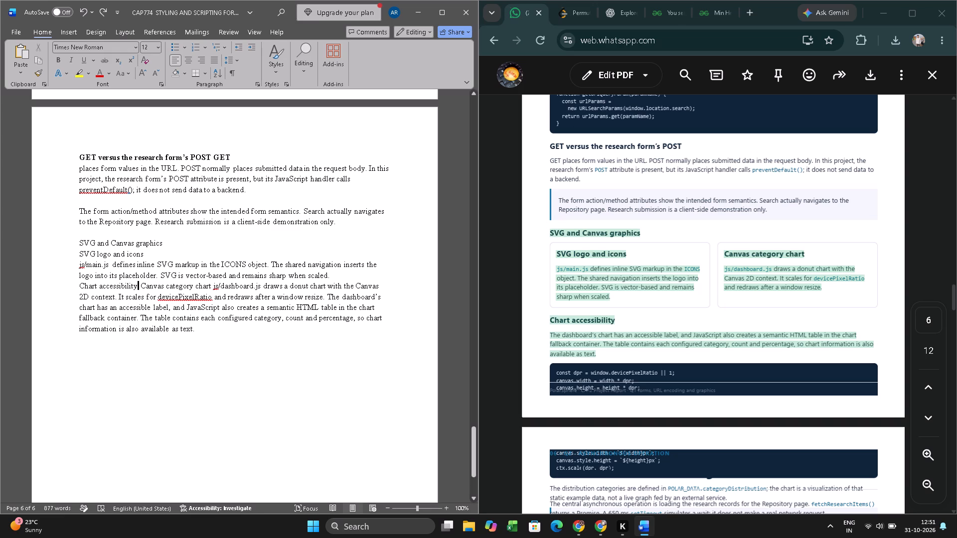
drag(80, 287, 133, 288)
key(ctrl+x)
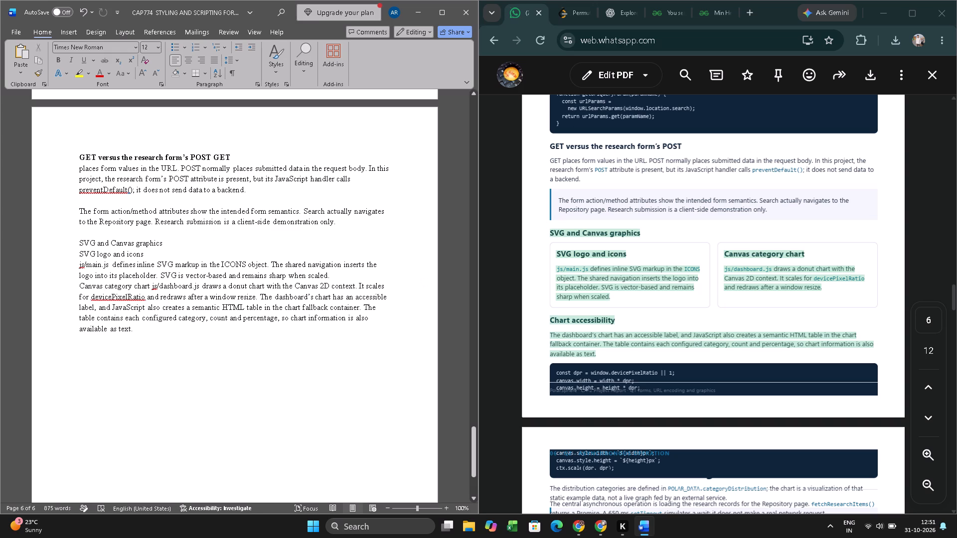
click(135, 329)
Paste the cut text "Chart accessibility" on a new line below "available as text.".
key(shift+Return)
key(ctrl+v)
Insert a blank line between "initialize its search controls and filter records." and the "function getUrlQueryParam(paramName) {" code.
scroll(289, 348, up, 2)
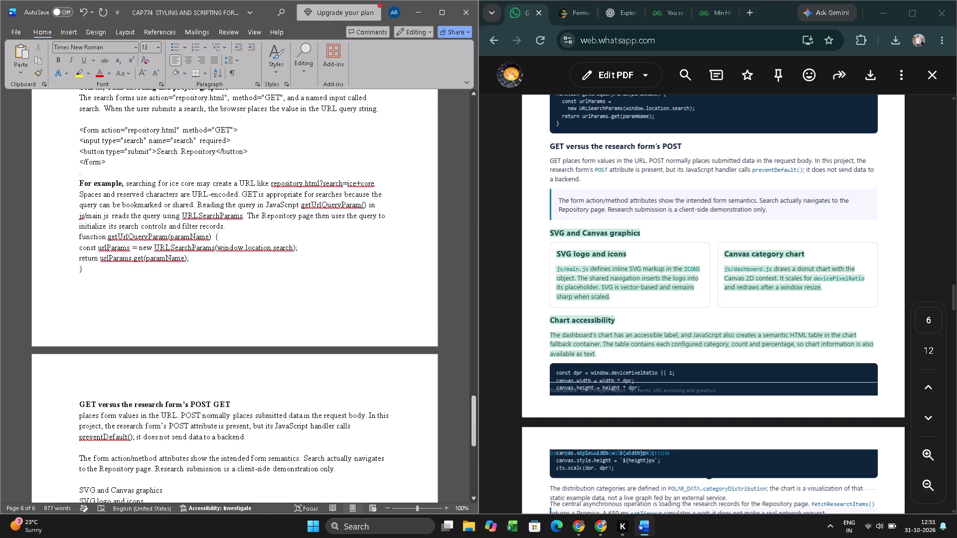
scroll(289, 348, up, 1)
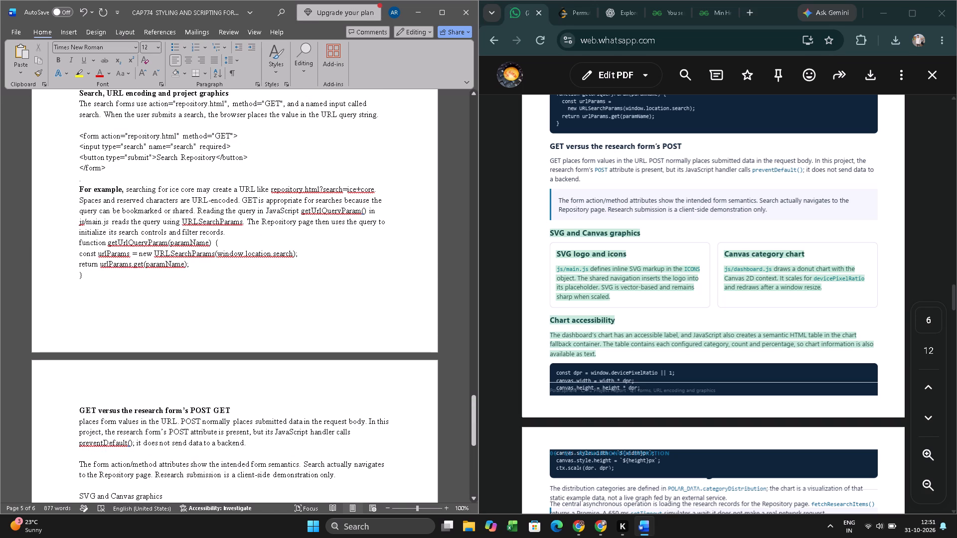
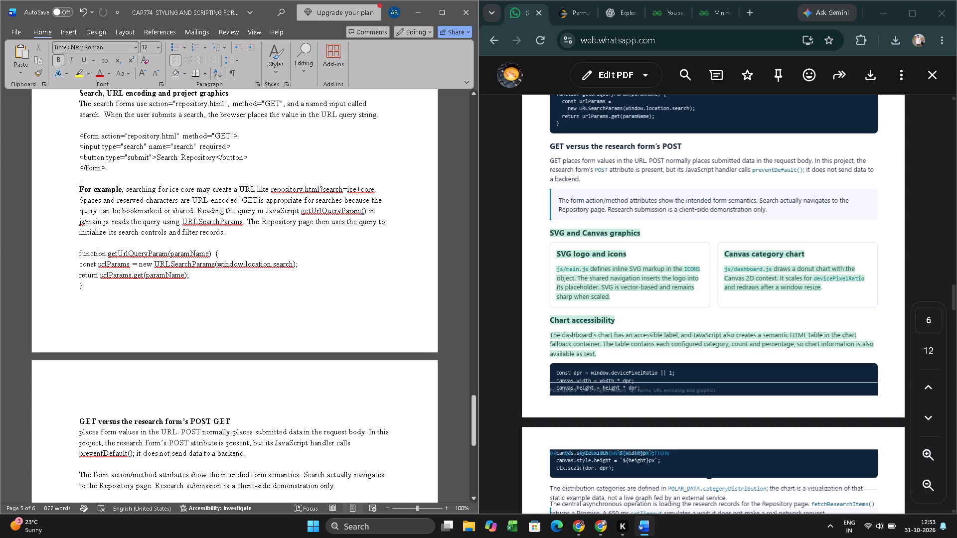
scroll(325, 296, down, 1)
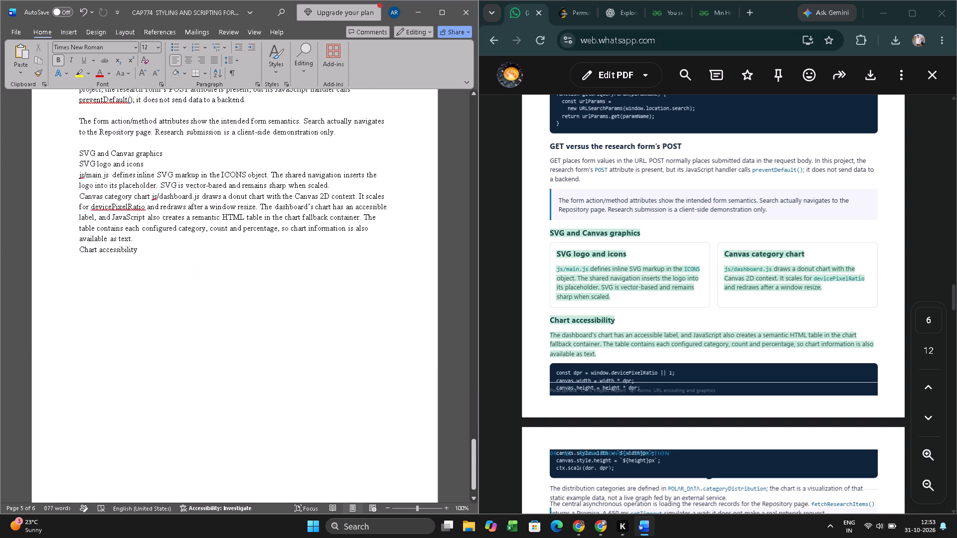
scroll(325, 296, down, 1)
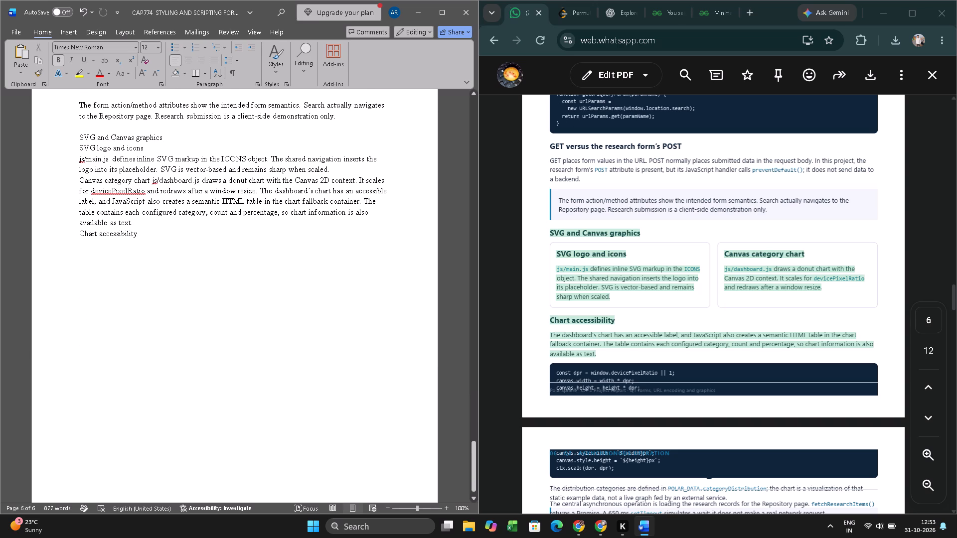
Put "Canvas category chart" on its own line above the text starting "js/dashboard.js draws a donut chart".
click(148, 181)
key(Right)
key(Right)
key(shift+Return)
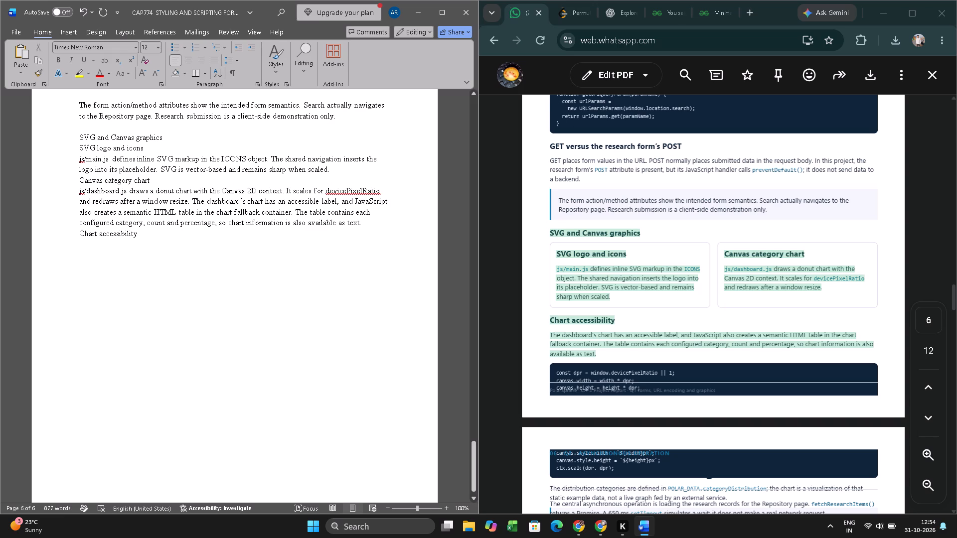
Select the text at the sentence break between "redraws after a window resize" and "The dashboard's chart has an accessible label".
drag(191, 201, 197, 202)
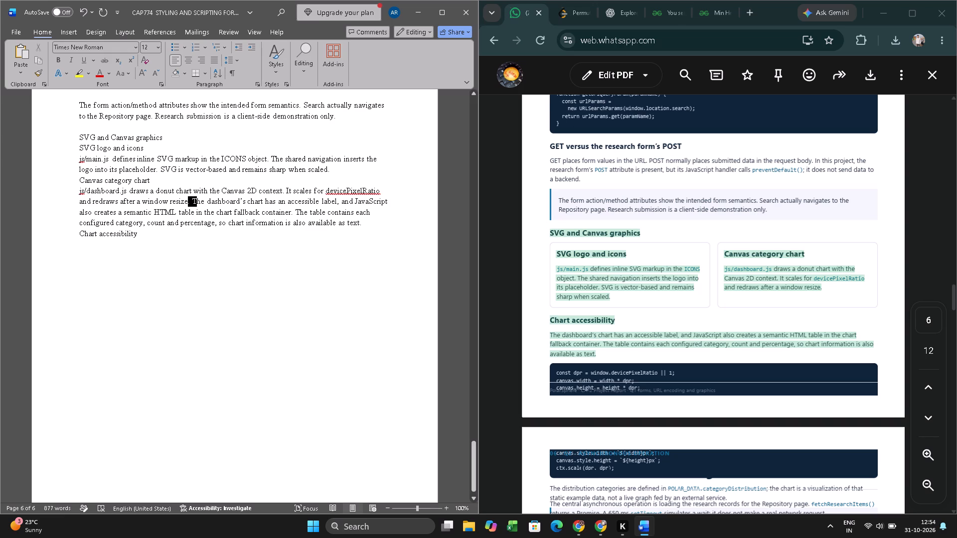
Move the passage from "The dashboard's chart has an accessible label" to "available as text." onto a new line below "Chart accessibility".
drag(197, 202, 196, 204)
click(196, 204)
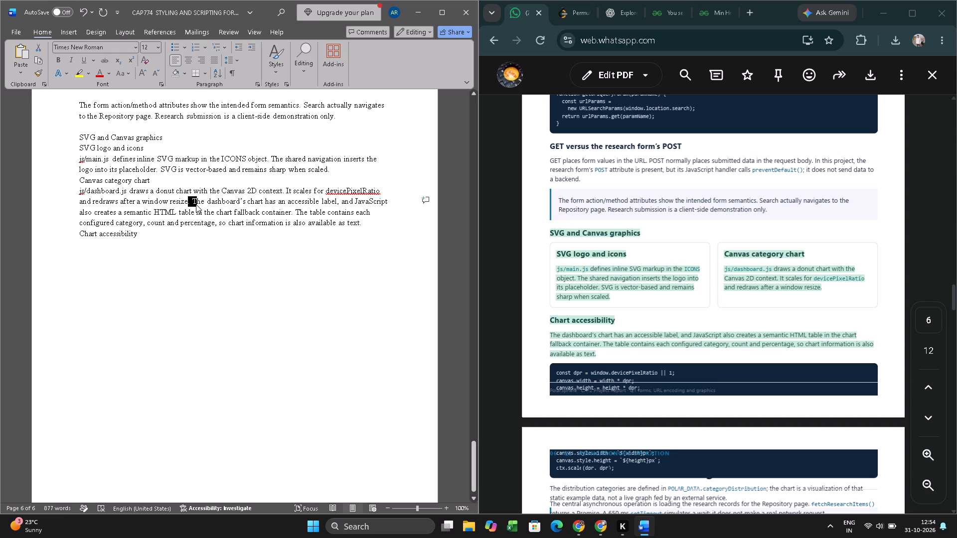
click(192, 201)
drag(192, 201, 202, 204)
drag(202, 204, 363, 222)
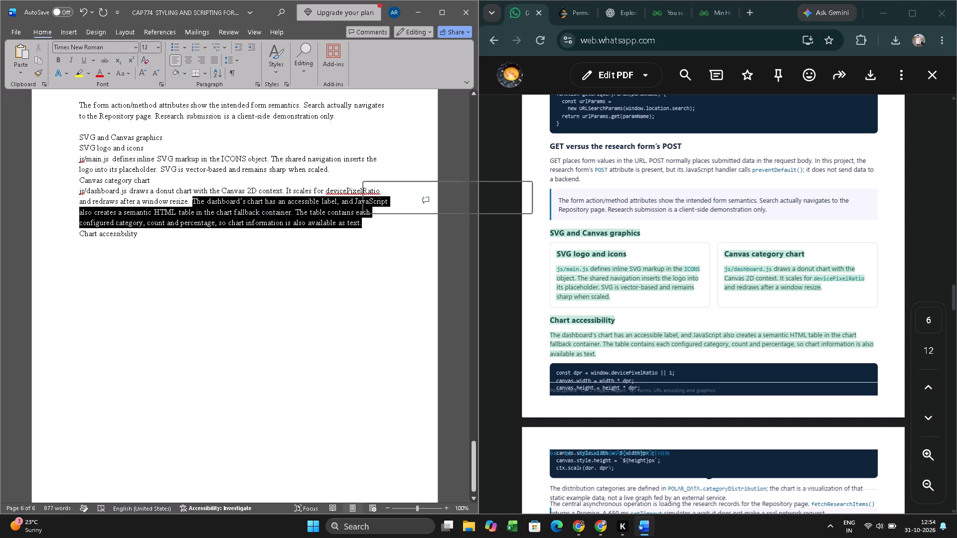
key(ctrl+x)
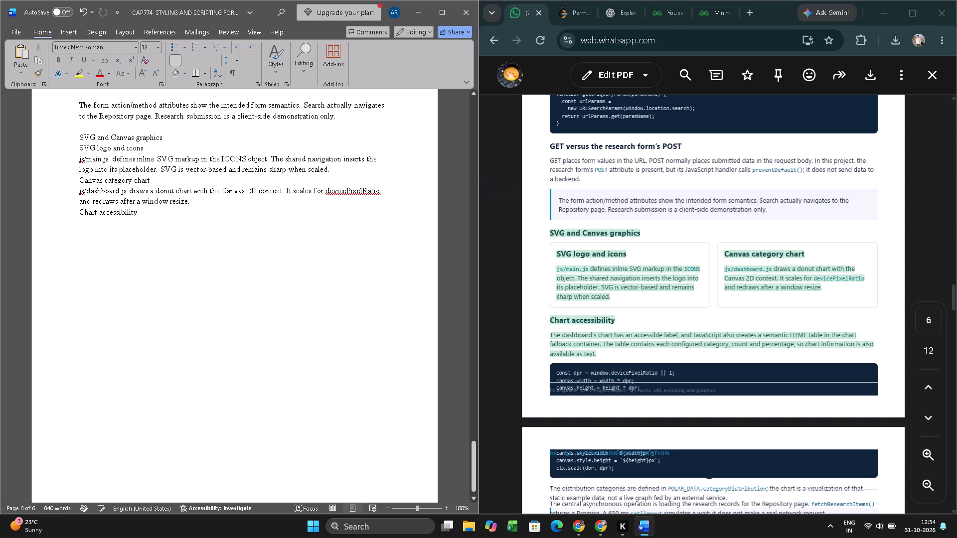
key(Down)
key(shift+Return)
key(ctrl+v)
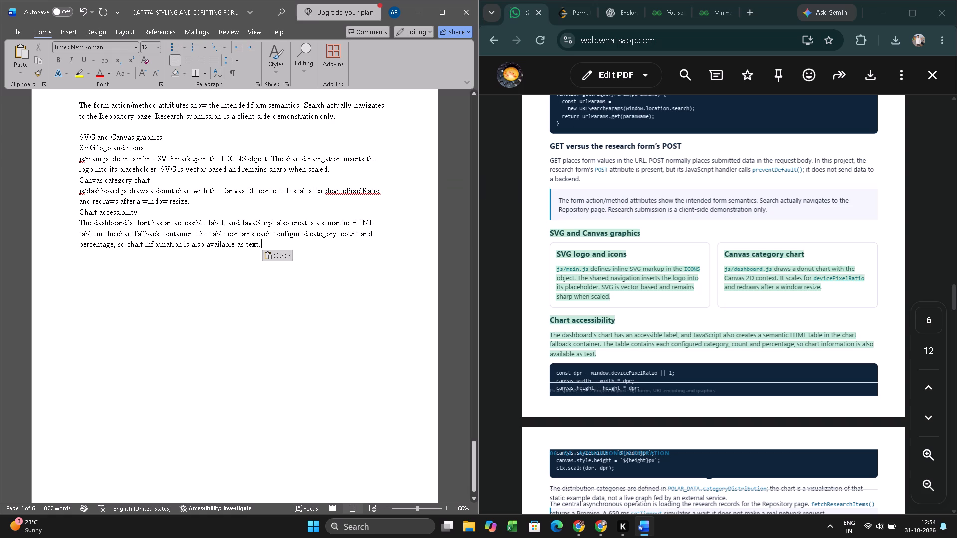
Make the headings "SVG and Canvas graphics" and "SVG logo and icons" bold.
drag(168, 137, 83, 135)
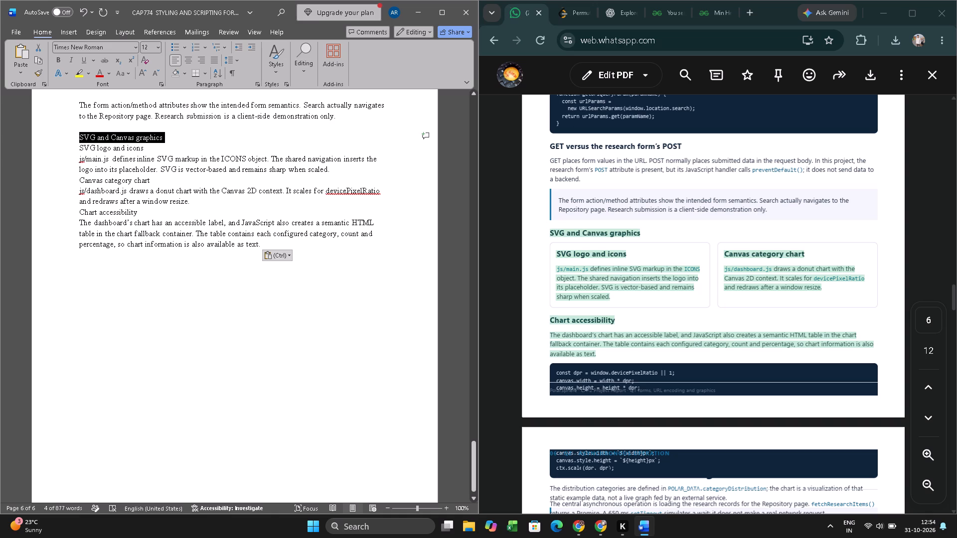
key(ctrl+v)
key(ctrl+z)
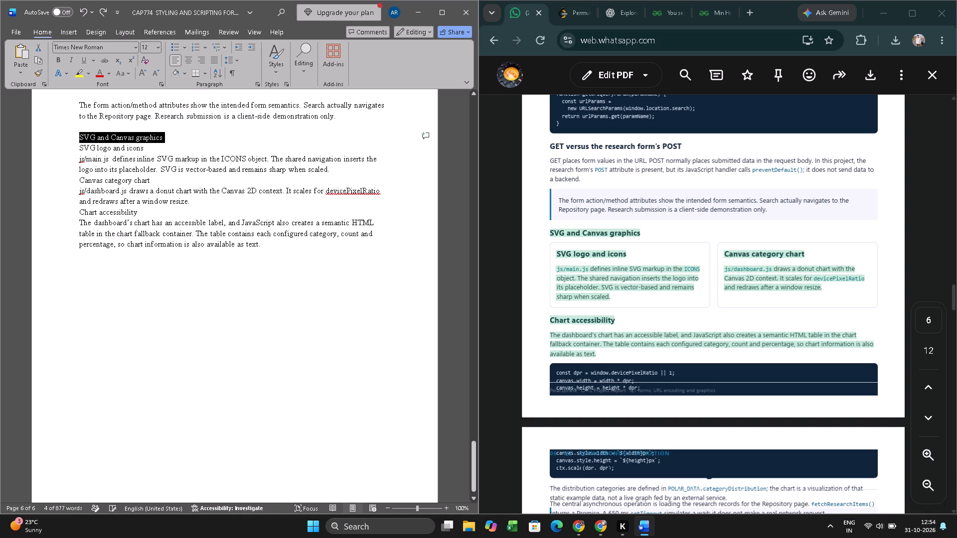
key(ctrl+b)
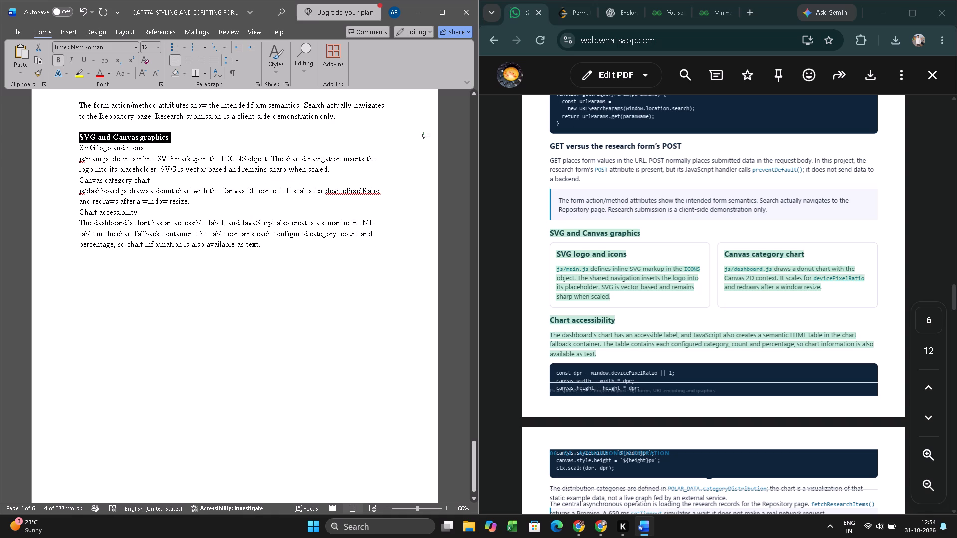
click(150, 148)
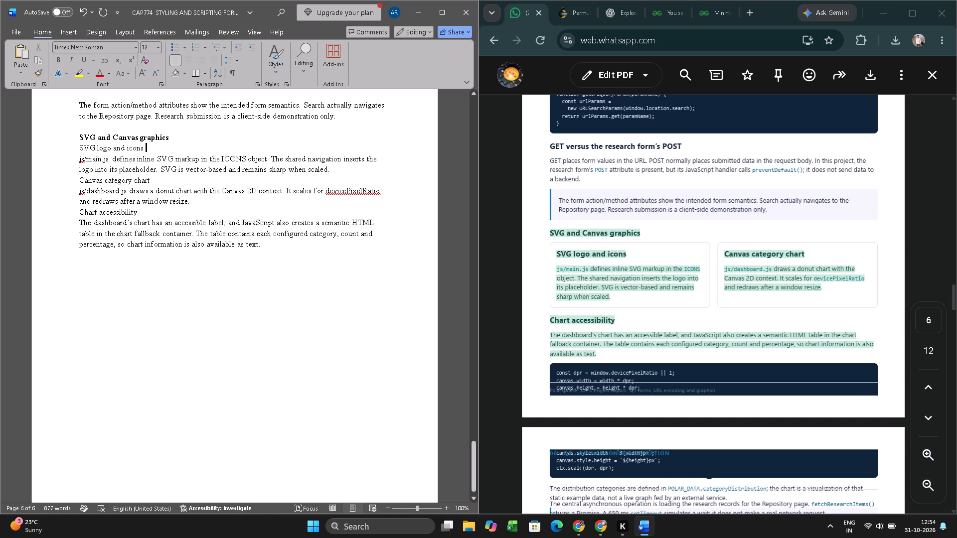
drag(79, 147, 140, 151)
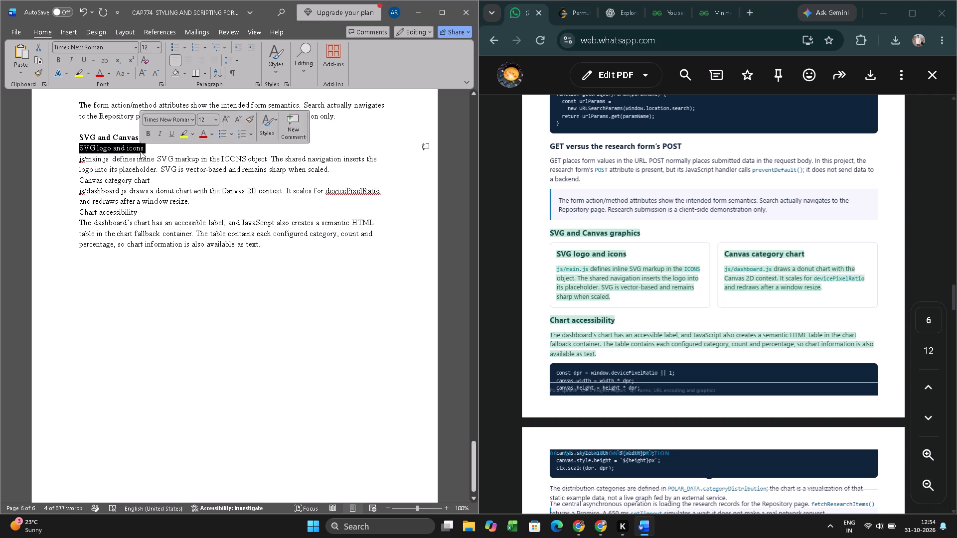
key(ctrl+b)
Make the headings "Canvas category chart" and "Chart accessibility" bold.
click(150, 181)
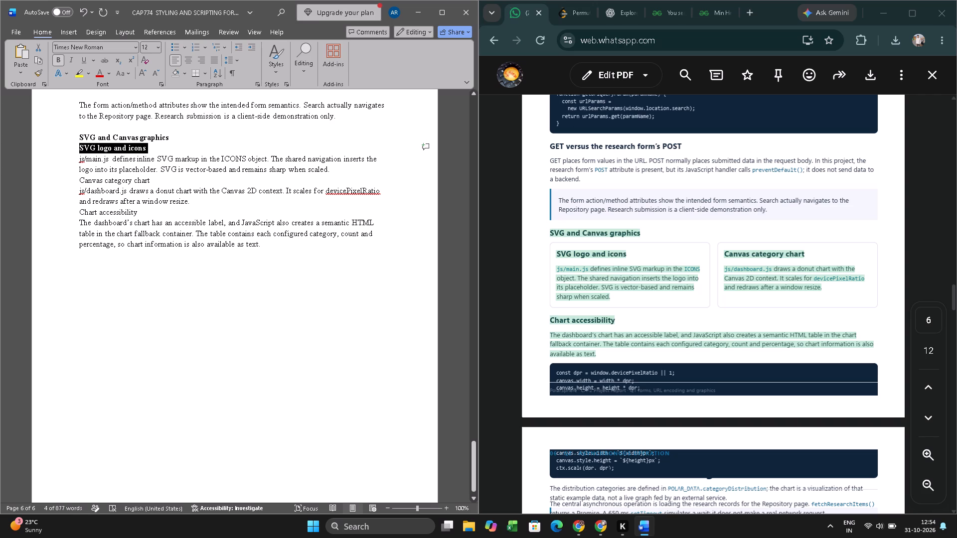
drag(150, 181, 71, 184)
key(ctrl+b)
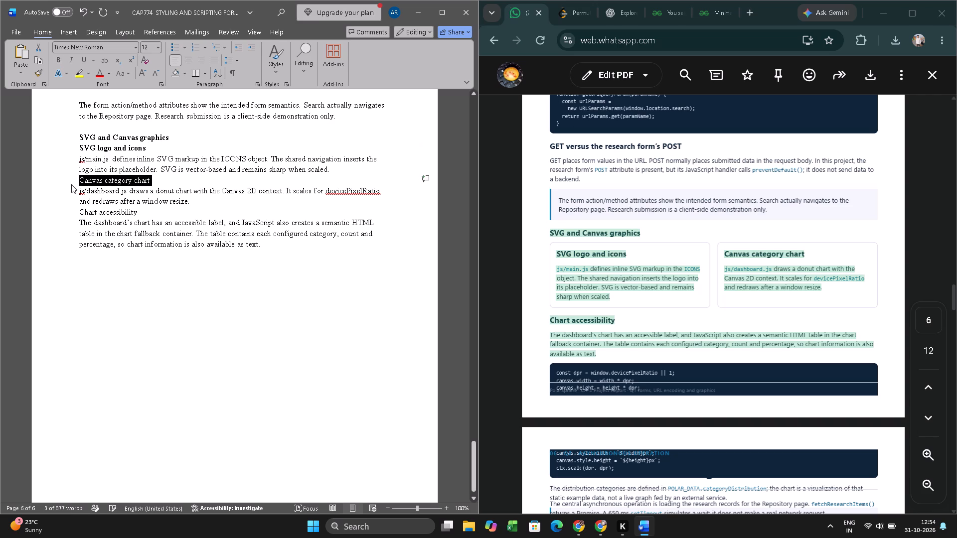
click(137, 211)
drag(137, 211, 83, 214)
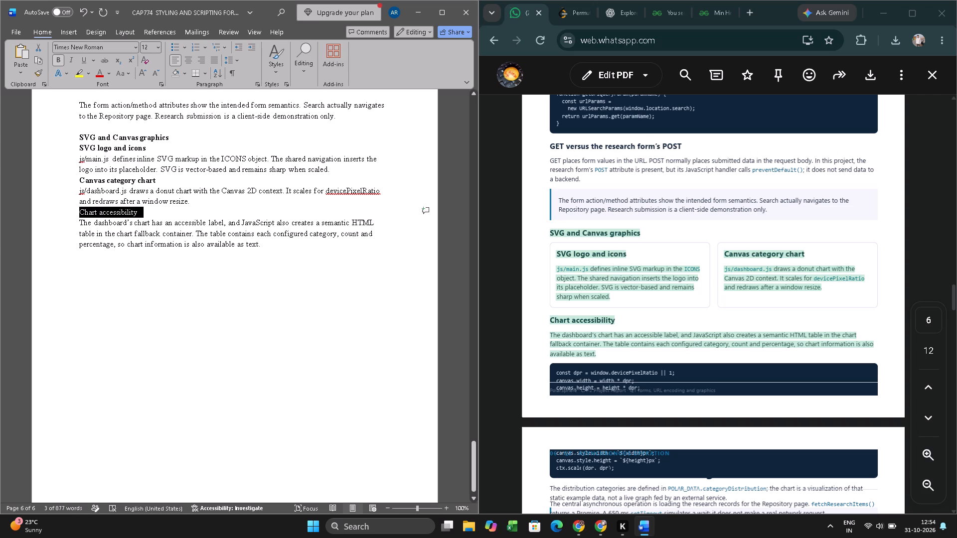
drag(83, 214, 75, 215)
key(ctrl+b)
click(275, 244)
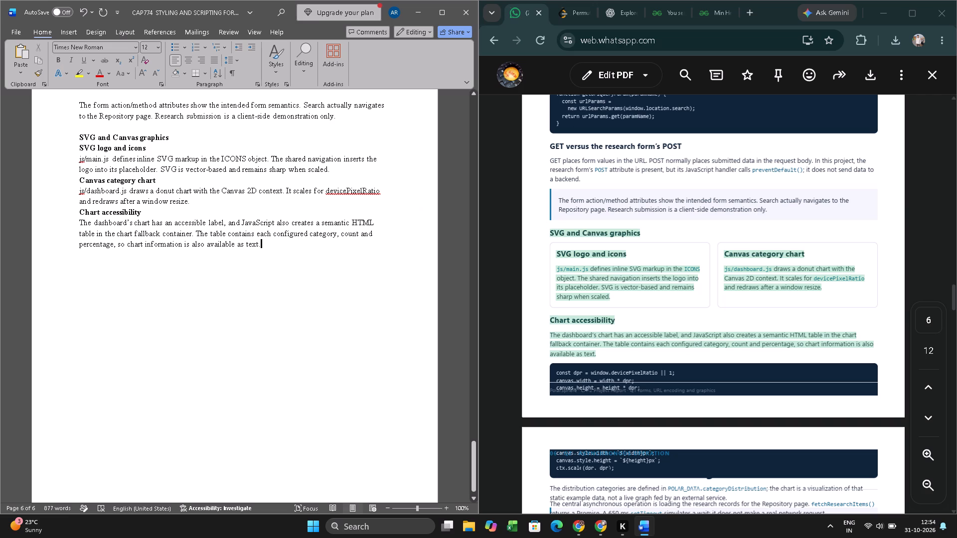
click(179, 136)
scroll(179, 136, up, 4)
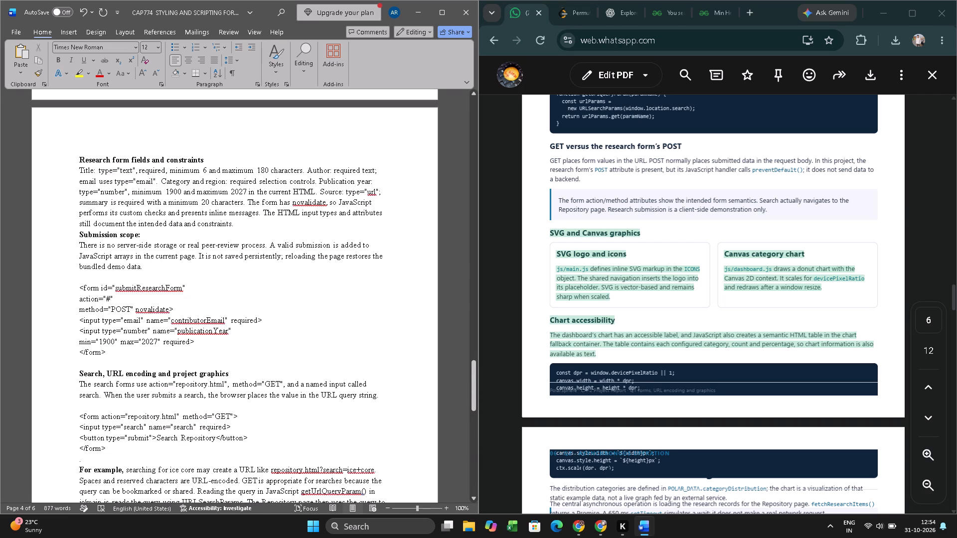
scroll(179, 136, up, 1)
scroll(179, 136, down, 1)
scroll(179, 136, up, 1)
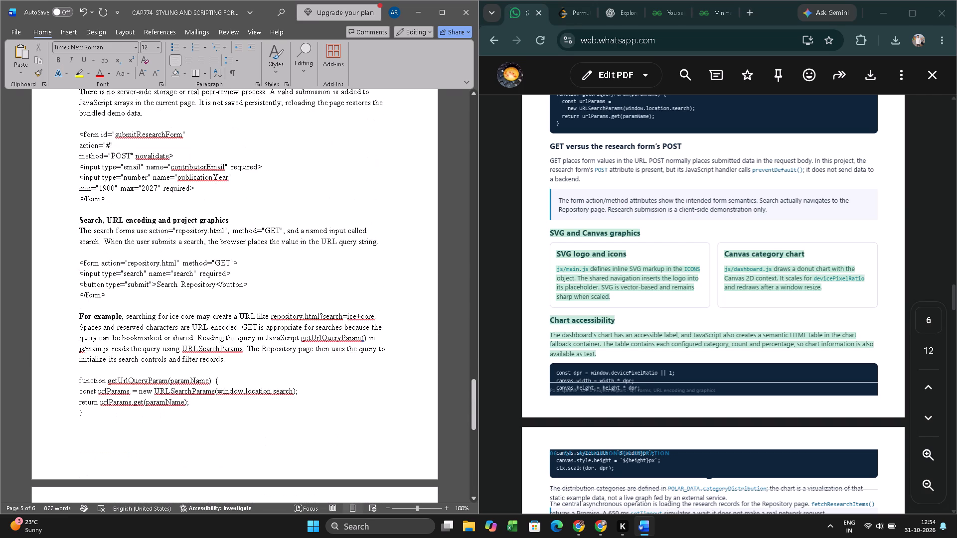
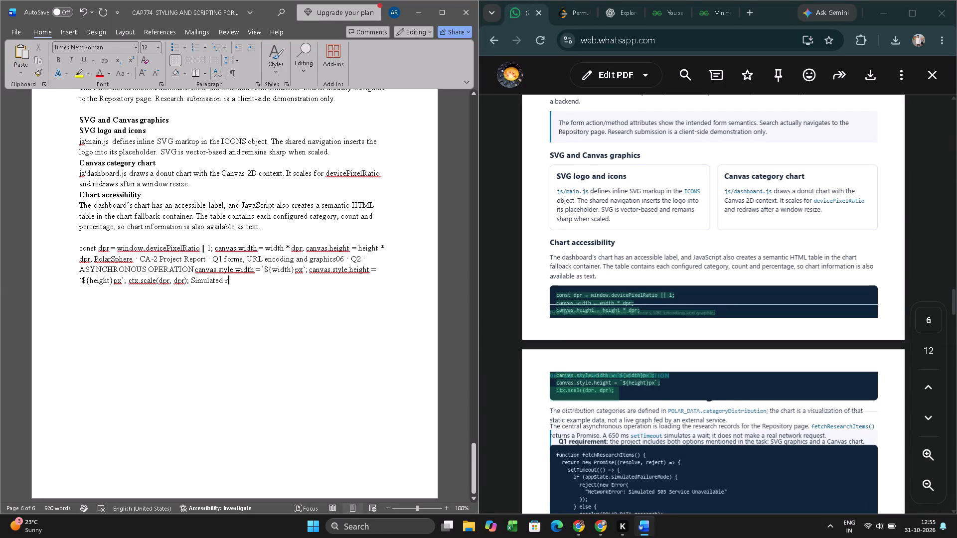
Insert line breaks in the canvas code so "canvas.width = width * dpr;" and "canvas.height = height * dpr;" each start a new line.
click(214, 249)
key(shift+Return)
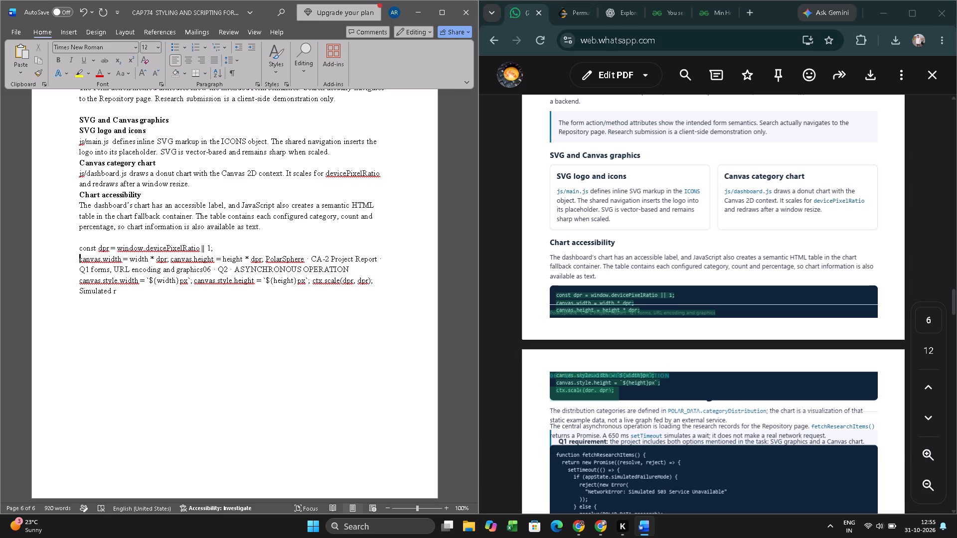
click(170, 260)
key(shift+Return)
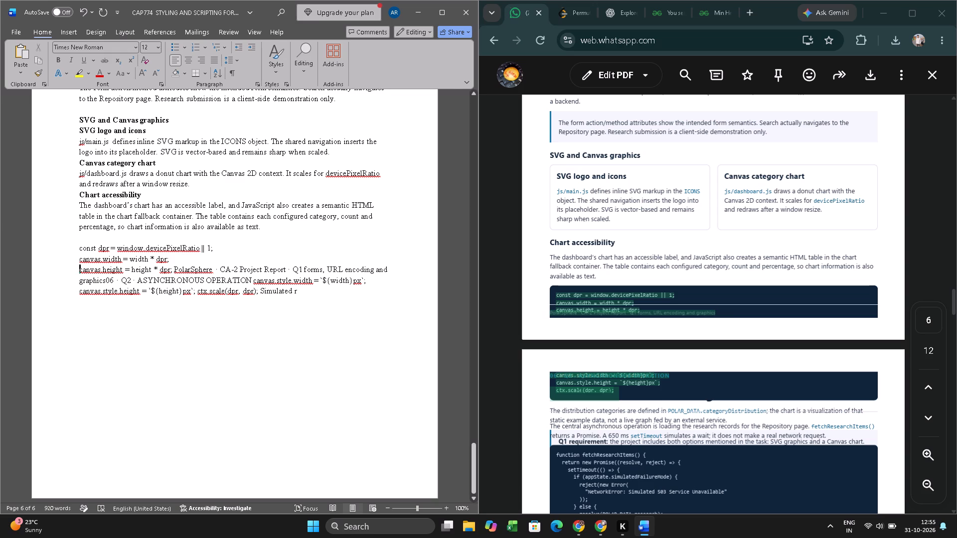
Delete the stray footer and heading text between "PolarSphere" and "canvas.style.width", from "CA-2 Project Report" through "ASYNCHRONOUS OPERATION".
drag(214, 269, 316, 269)
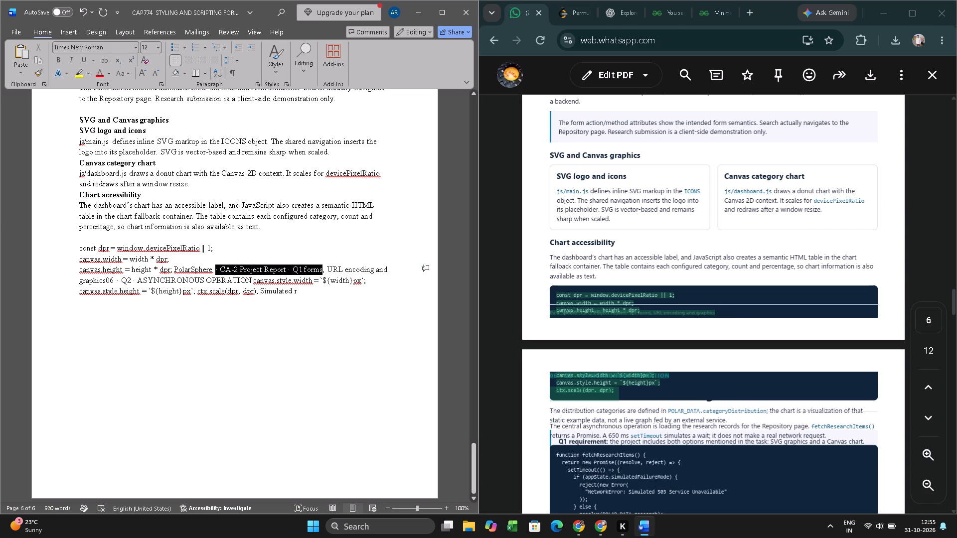
drag(316, 269, 325, 270)
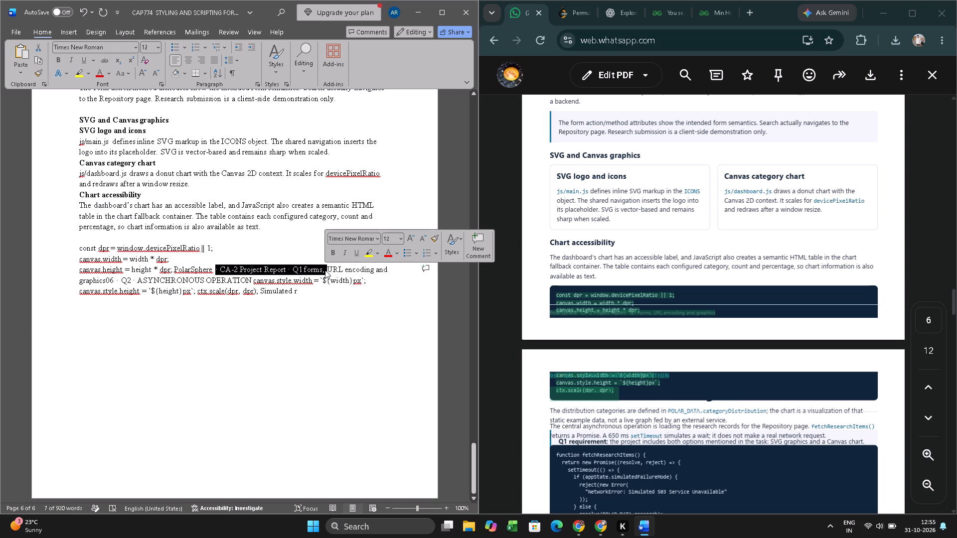
key(BackSpace)
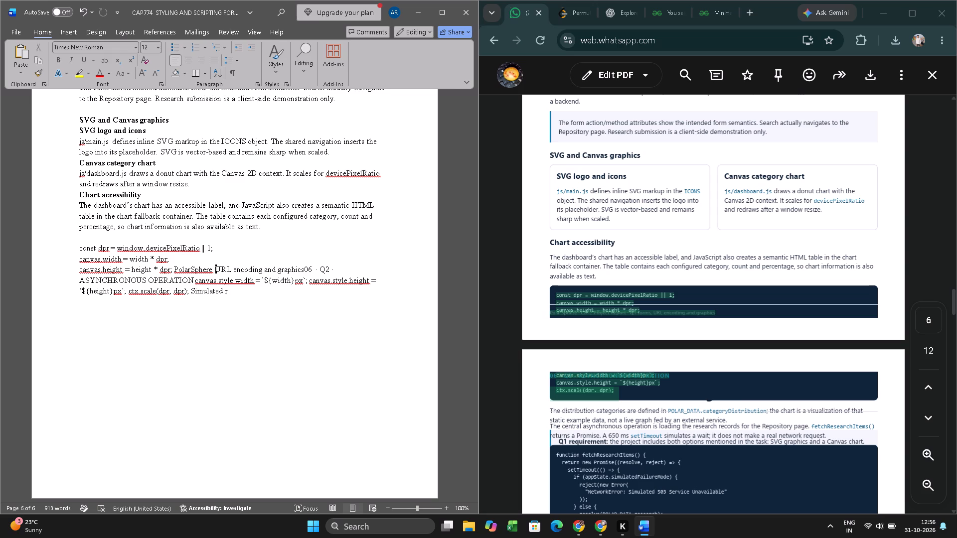
key(Delete)
key(Delete)
key(Delete)
key(Delete)
key(Delete)
key(Delete)
key(Delete)
key(Delete)
key(Delete)
key(Delete)
key(Delete)
key(Delete)
key(Delete)
key(Delete)
key(Delete)
key(Delete)
key(Delete)
key(Delete)
key(Delete)
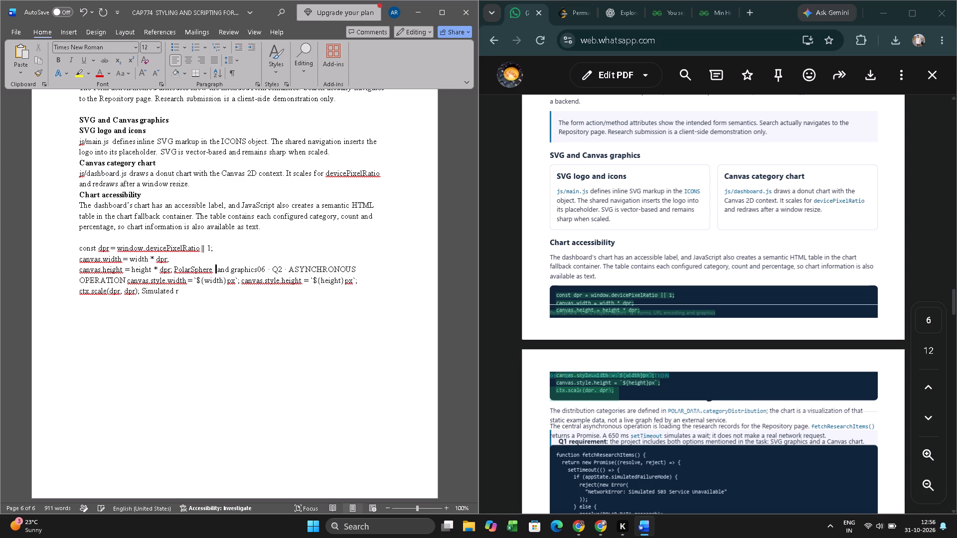
key(Delete)
key(Delete)
key(Delete)
key(Delete)
key(Delete)
key(Delete)
key(Delete)
key(Delete)
key(Delete)
key(Delete)
key(Delete)
key(Delete)
key(Delete)
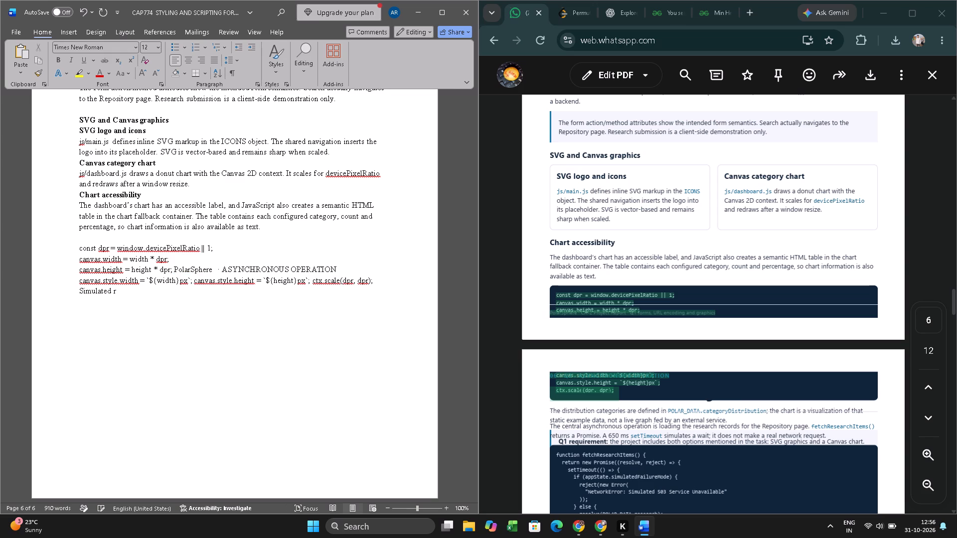
key(Delete)
key(Delete)
key(Delete)
key(Delete)
key(Delete)
key(Delete)
key(Delete)
key(Delete)
key(Delete)
key(Delete)
key(Delete)
key(Delete)
key(Delete)
key(Delete)
key(Delete)
key(Delete)
key(Delete)
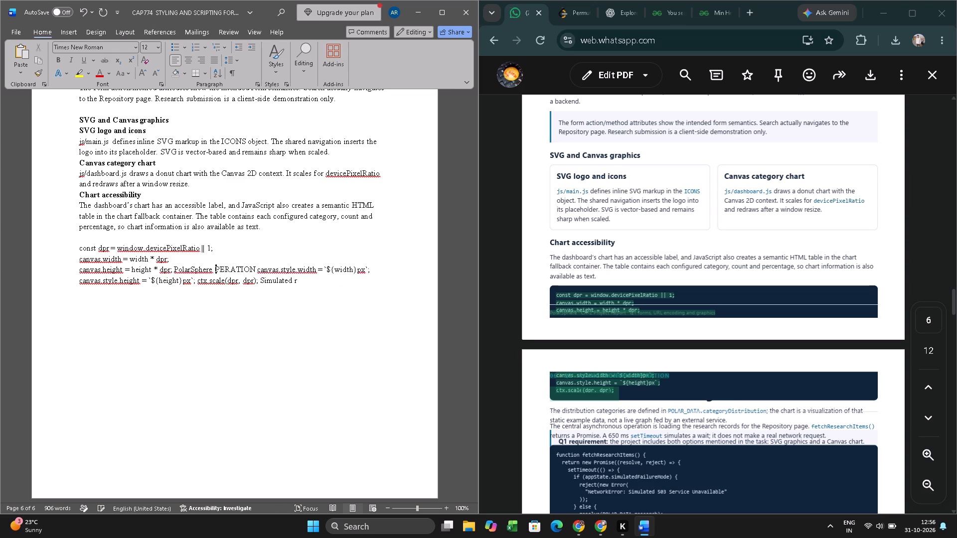
key(Delete)
key(Delete)
key(Delete)
key(Delete)
key(Delete)
key(Delete)
key(Delete)
key(Delete)
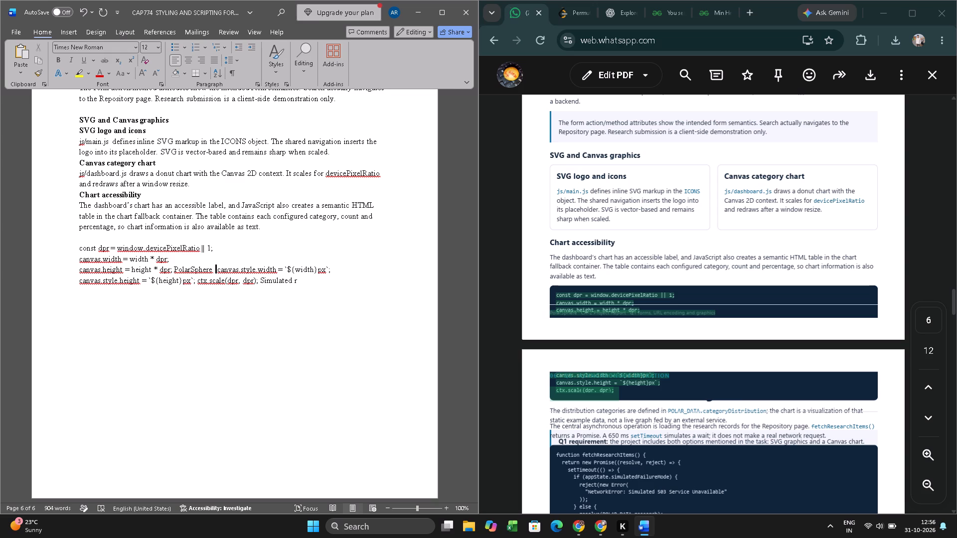
Insert line breaks so the canvas.style.width, canvas.style.height and ctx.scale(dpr, dpr) statements each start a new line.
key(shift+Return)
key(Delete)
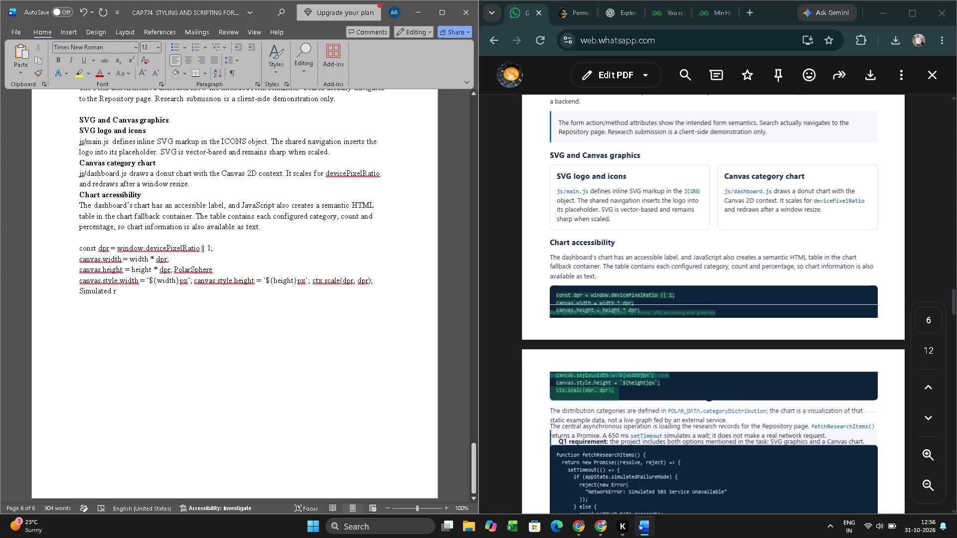
click(194, 284)
key(shift+Return)
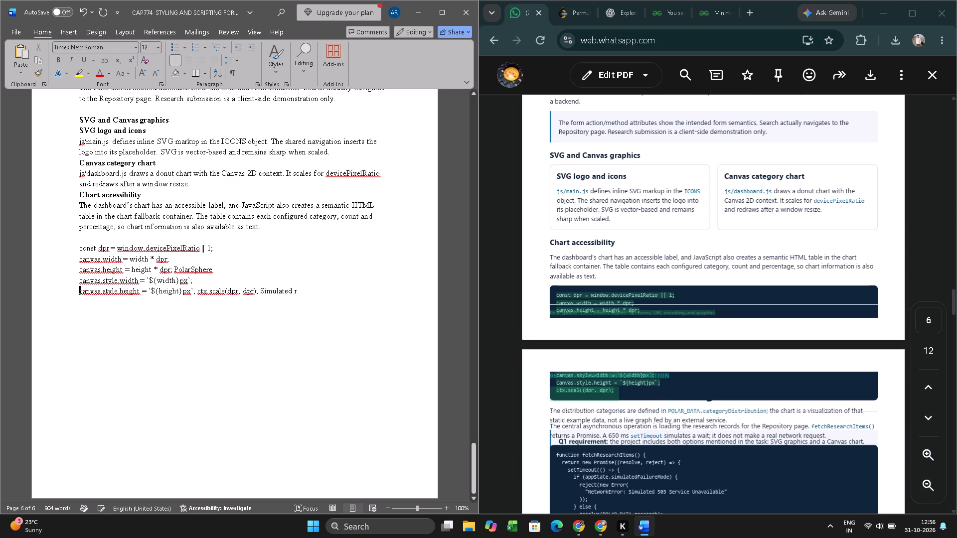
click(199, 291)
key(shift+Return)
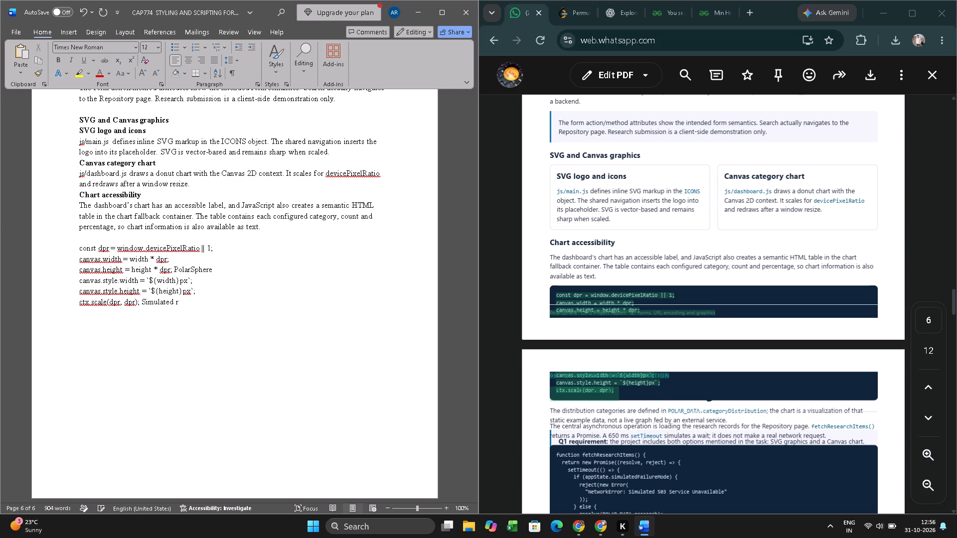
Delete the leftover text "Simulated r" after "ctx.scale(dpr, dpr);" at the end of the code block.
click(143, 302)
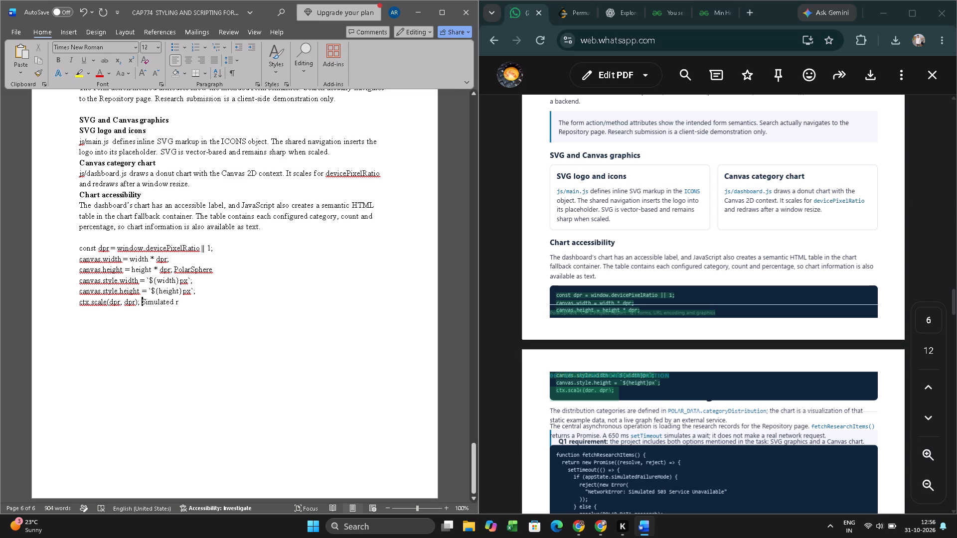
click(182, 302)
key(BackSpace)
key(BackSpace)
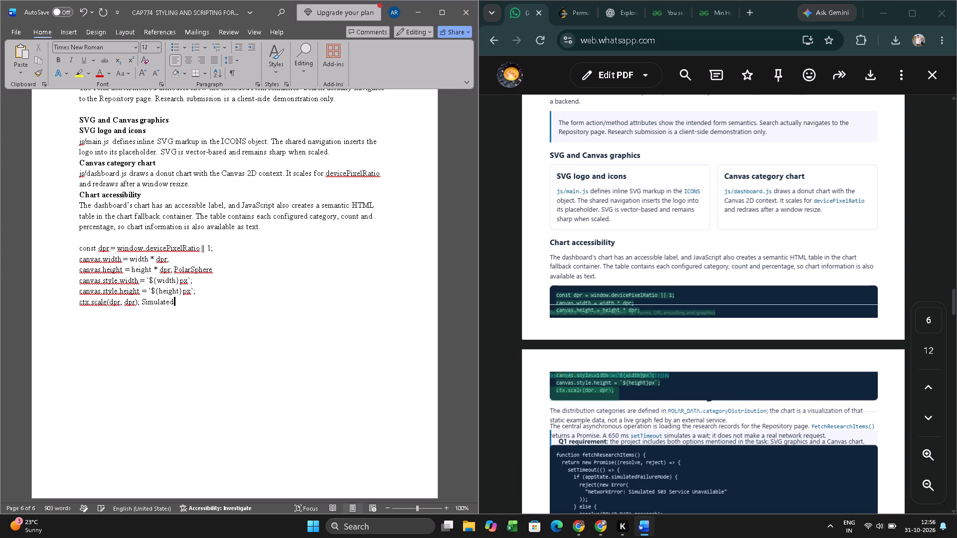
key(BackSpace)
key(BackSpace)
key(BackSpace)
key(BackSpace)
key(BackSpace)
key(BackSpace)
key(BackSpace)
key(BackSpace)
key(BackSpace)
key(BackSpace)
click(196, 309)
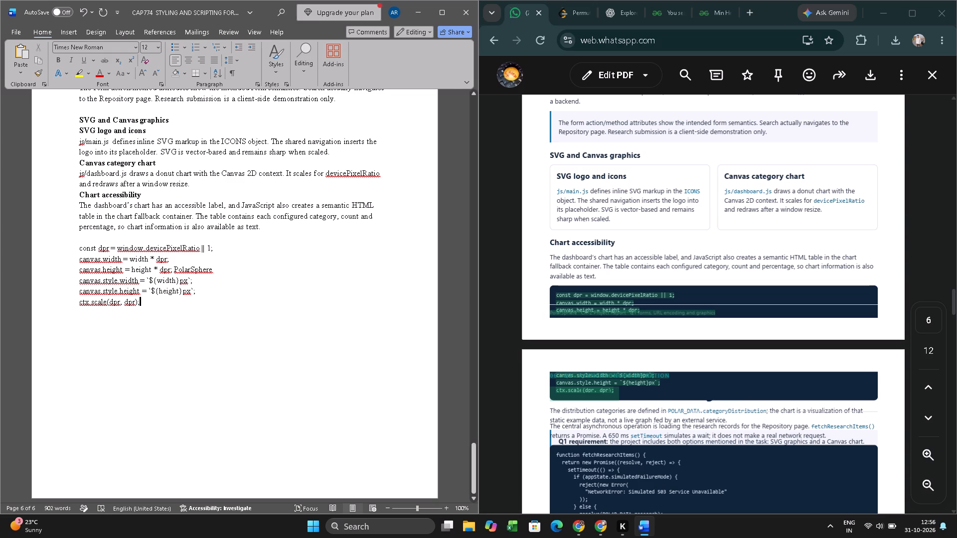
Examine the passage that follows the canvas code block in the reference PDF.
scroll(594, 362, down, 1)
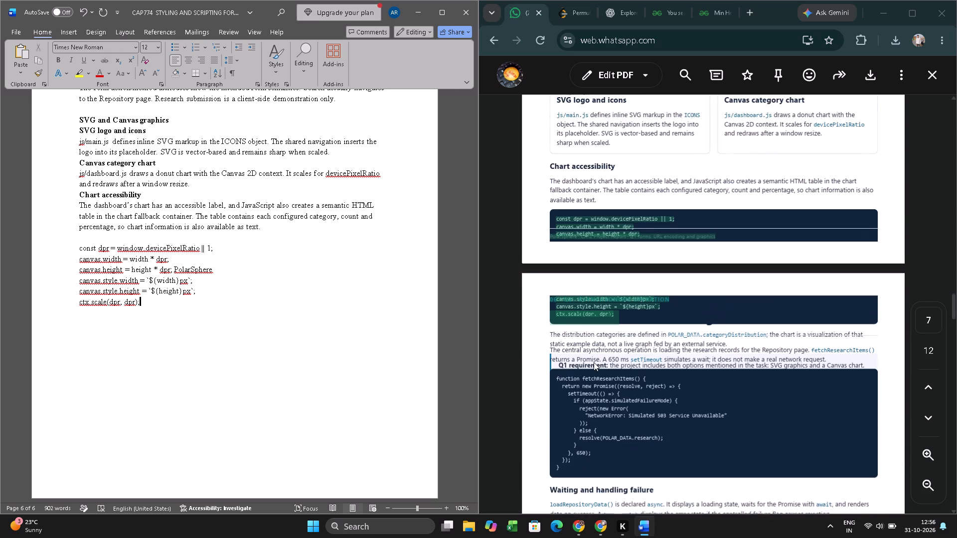
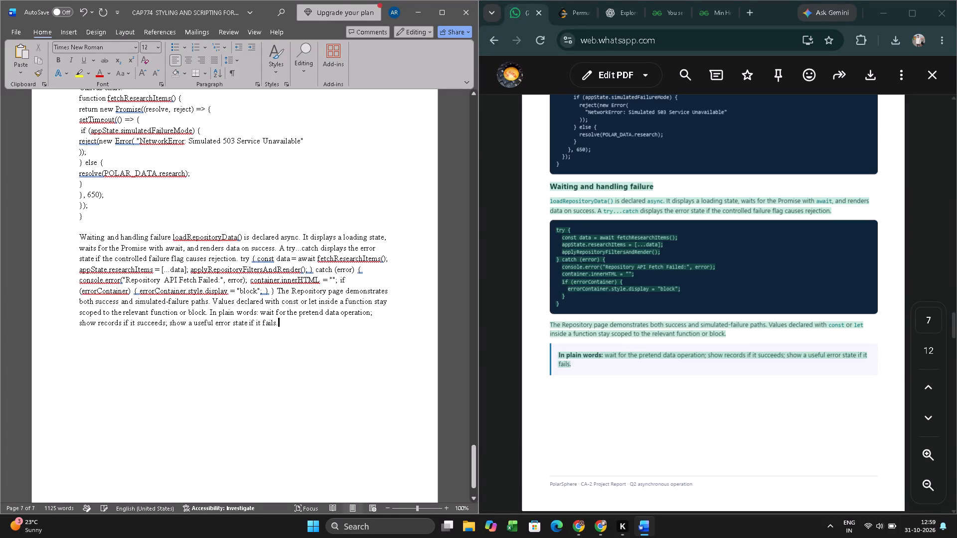
Put "Waiting and handling failure" on its own line above the text starting "loadRepositoryData() is declared async".
click(171, 235)
key(Right)
key(shift+Return)
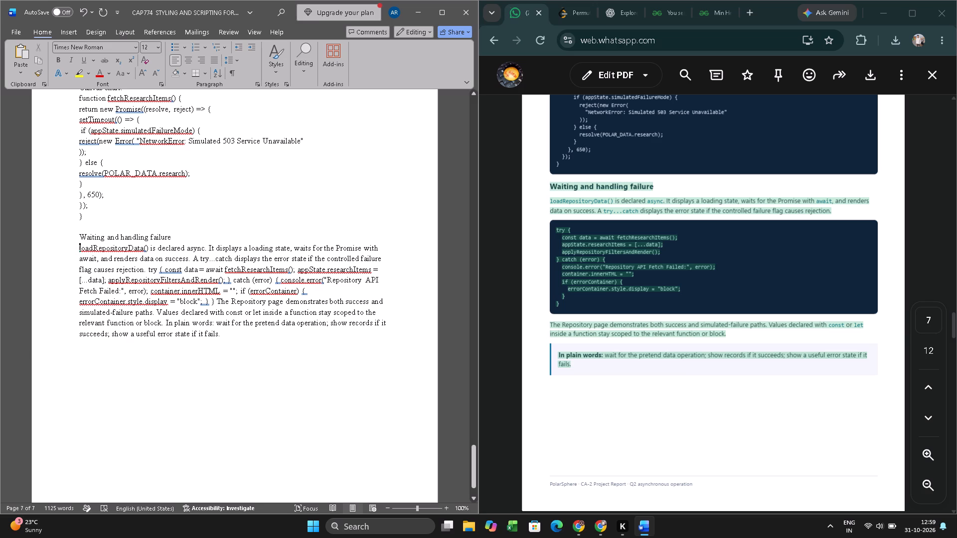
Under "Waiting and handling failure", insert manual line breaks before "try {", "appState.researchItems = [...data];", "applyRepositoryFiltersAndRender();" and "} catch (error)".
click(147, 271)
key(Right)
key(shift+Return)
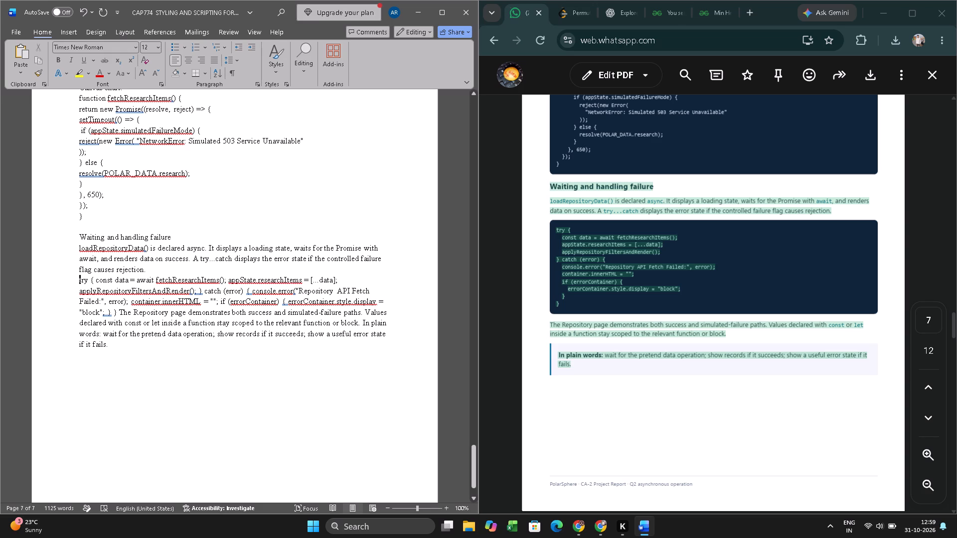
click(226, 281)
key(Right)
key(shift+Return)
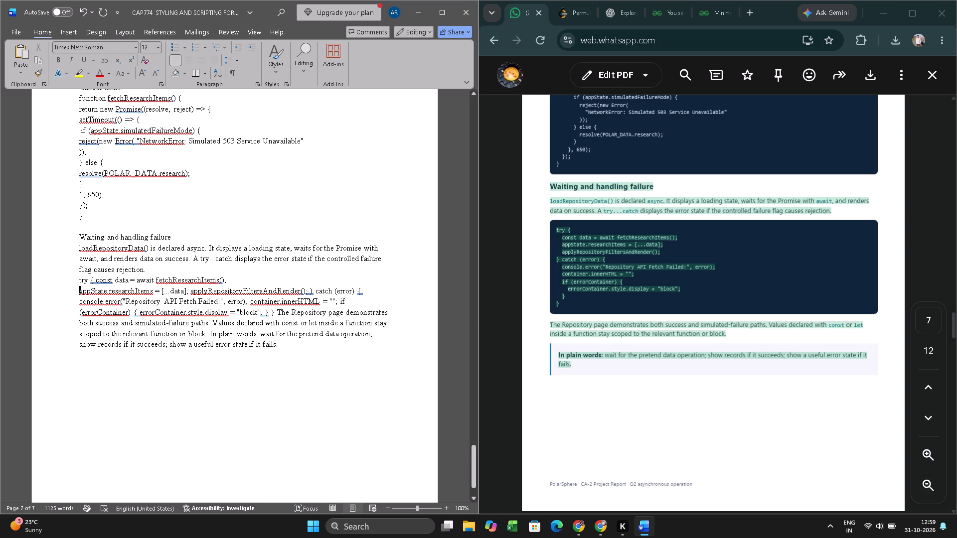
click(192, 291)
key(Left)
key(shift+Return)
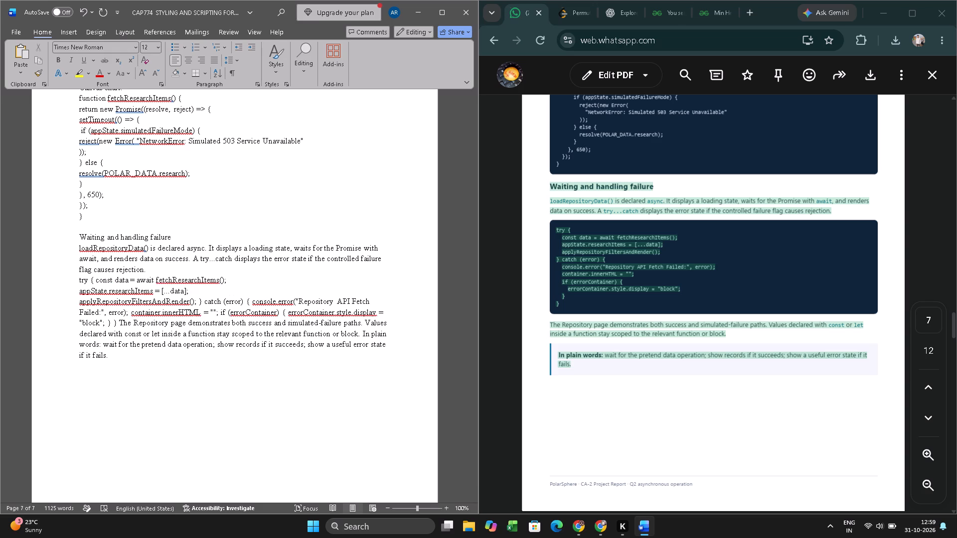
click(196, 301)
key(Right)
key(shift+Return)
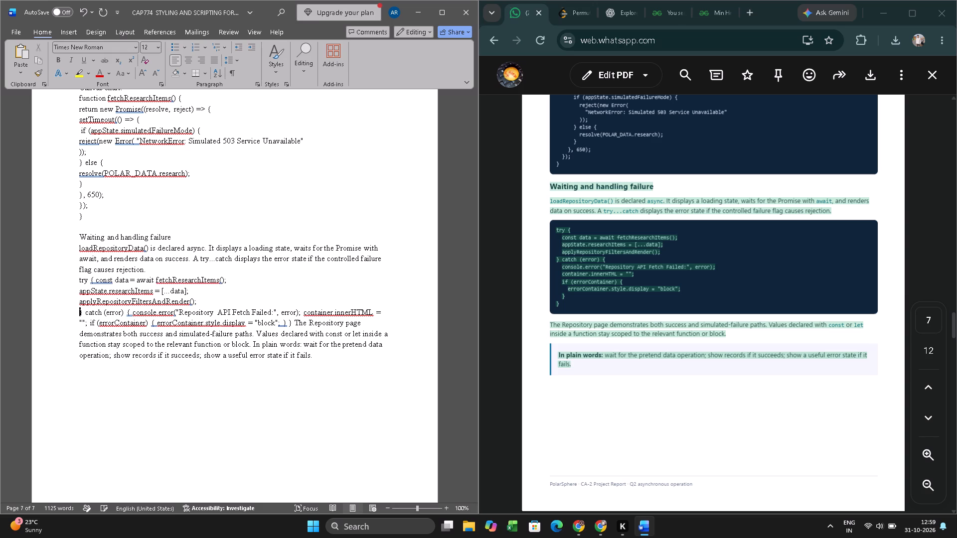
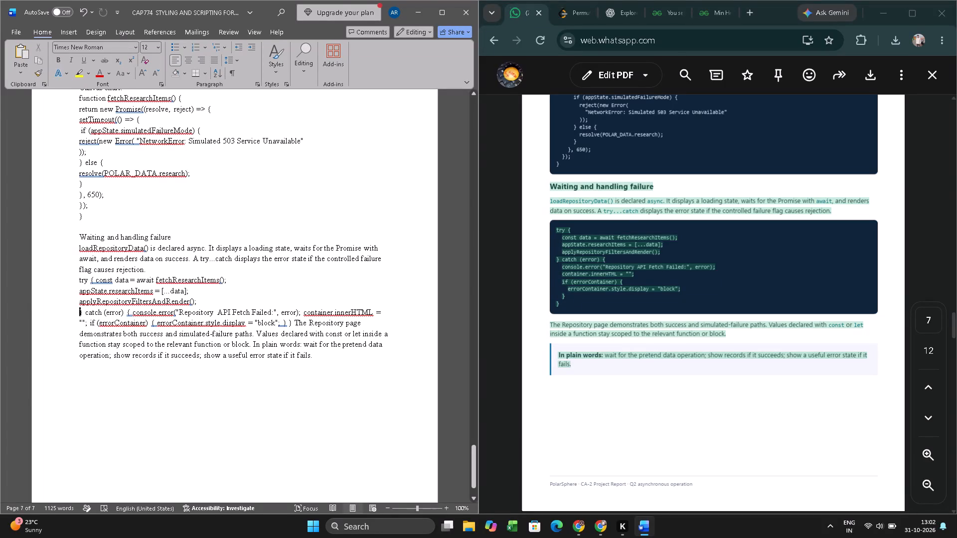
Break the catch block after "catch (error) {" into separate lines for the console.error, container.innerHTML, if (errorContainer) and errorContainer.style.display statements.
click(132, 311)
key(shift+Return)
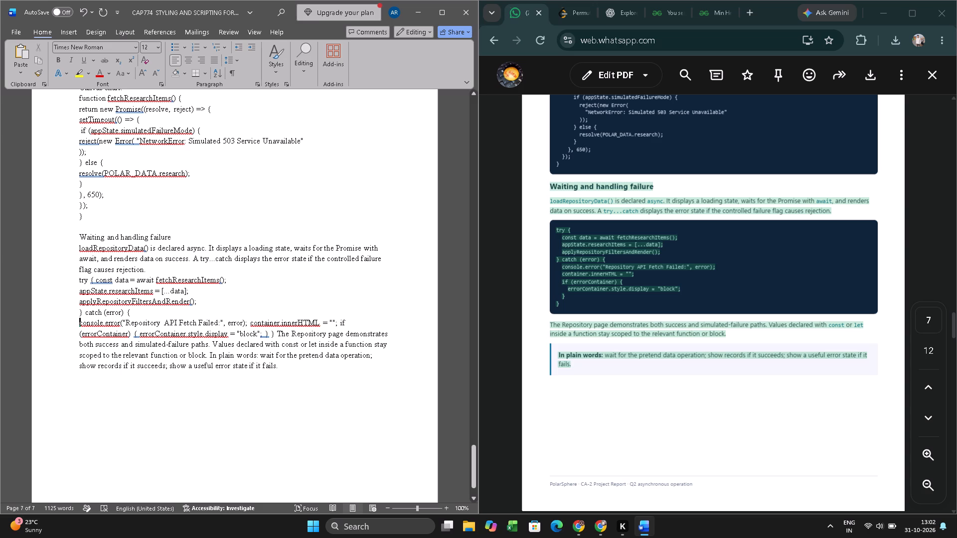
click(251, 323)
key(shift+Return)
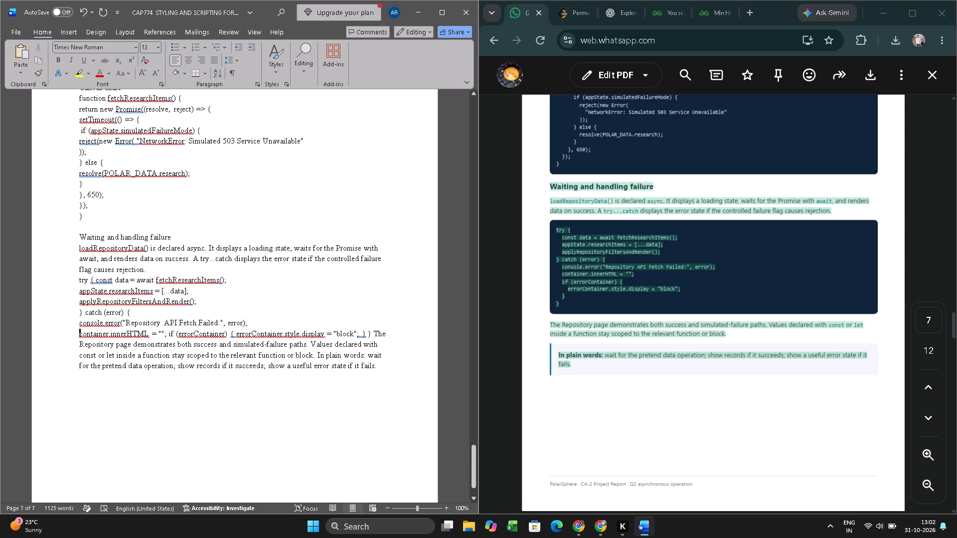
click(166, 334)
key(Right)
key(shift+Return)
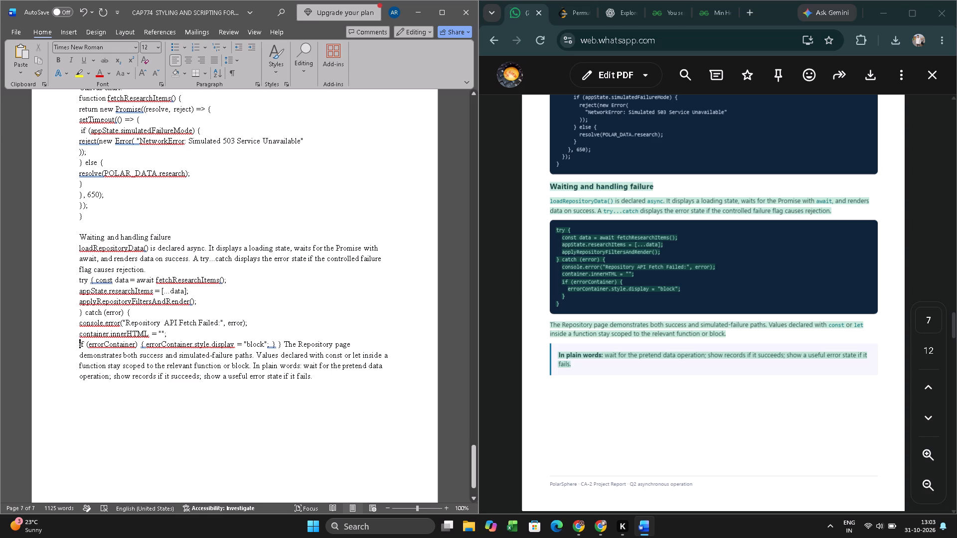
click(146, 344)
key(shift+Return)
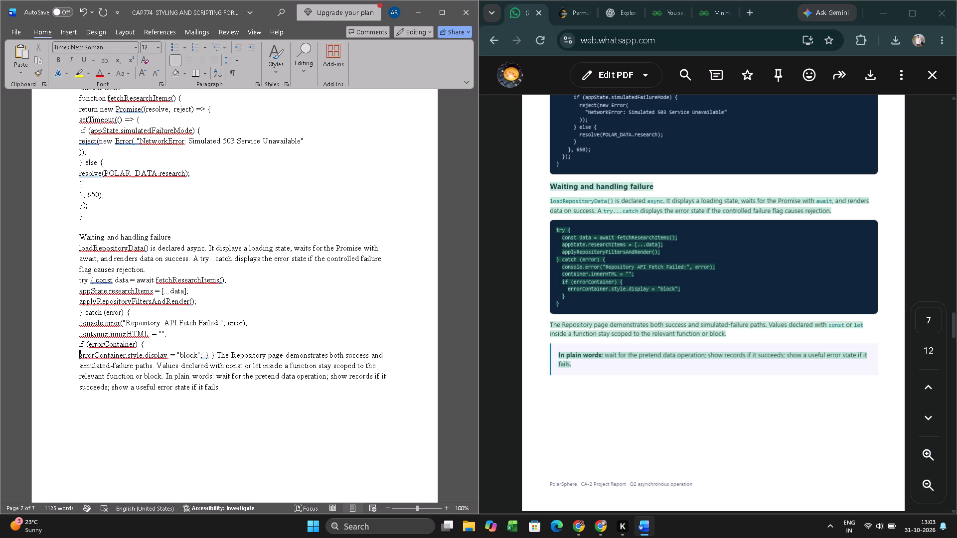
Put the two closing braces of the catch code on their own lines and start "The Repository page demonstrates" on a new line.
click(205, 352)
key(shift+Return)
key(Right)
key(Right)
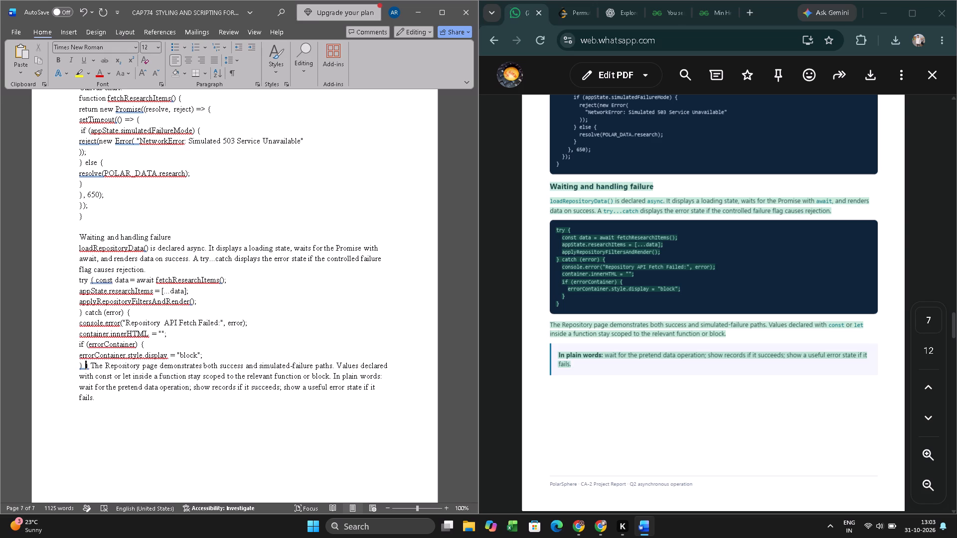
key(shift+Return)
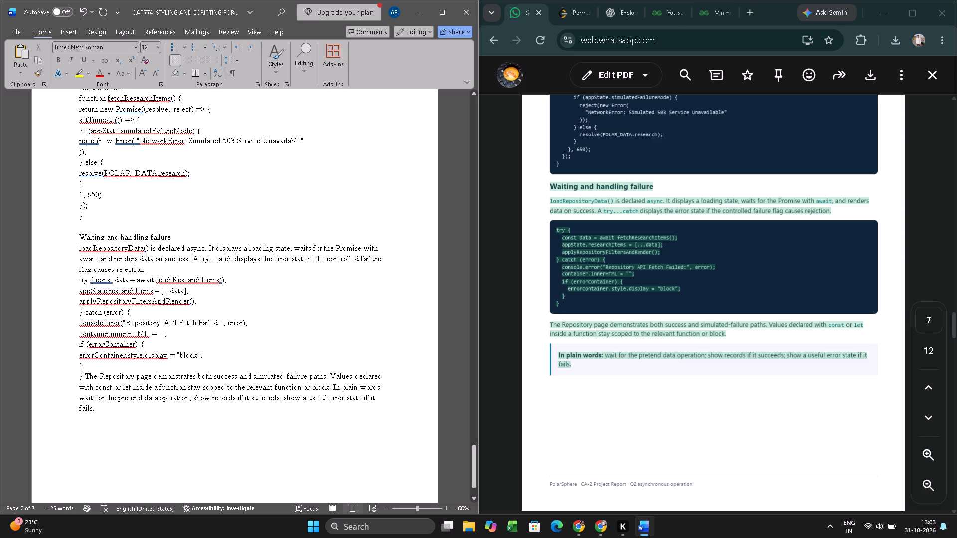
click(83, 373)
key(Right)
key(shift+Return)
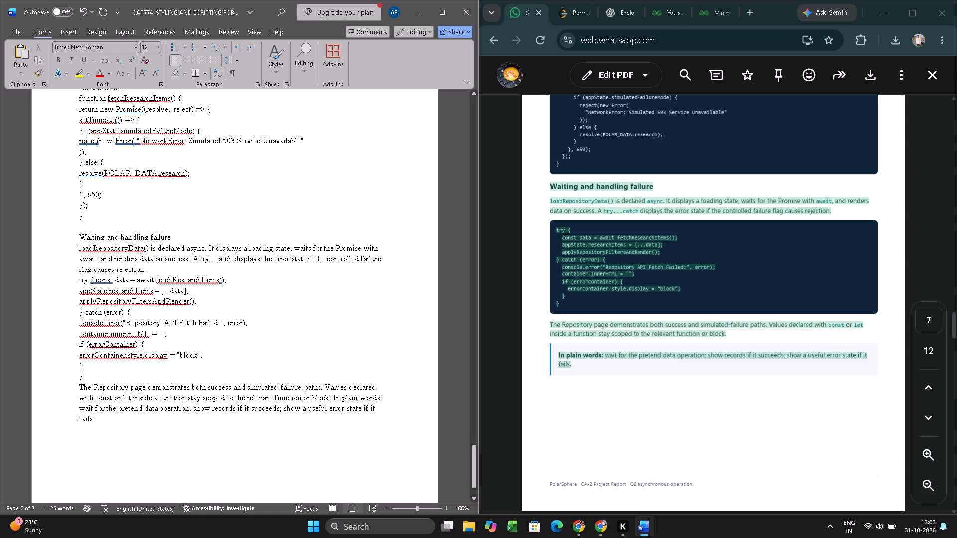
Insert a blank line between the paragraph ending "flag causes rejection." and the try code block.
click(146, 271)
key(shift+Return)
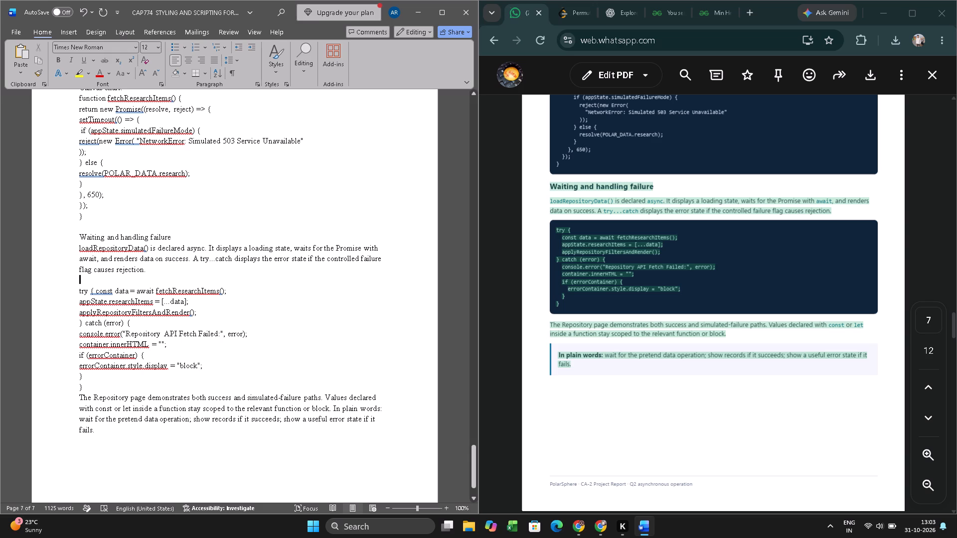
Make the "Waiting and handling failure" heading bold.
drag(172, 235, 70, 237)
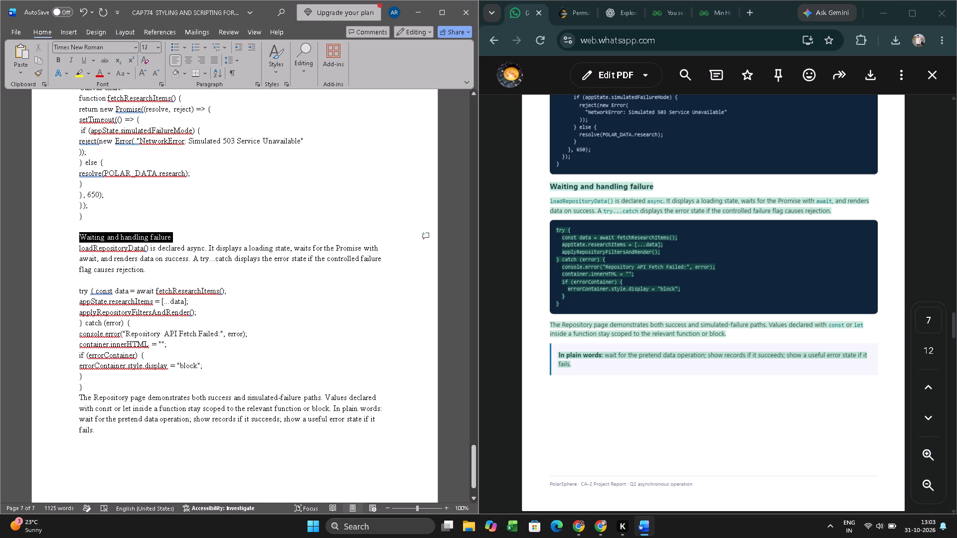
key(ctrl+b)
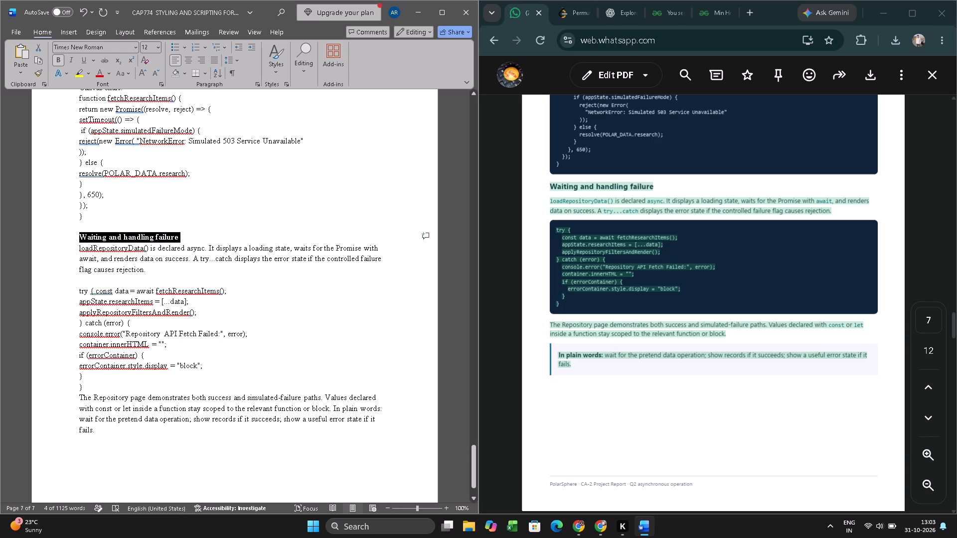
click(125, 279)
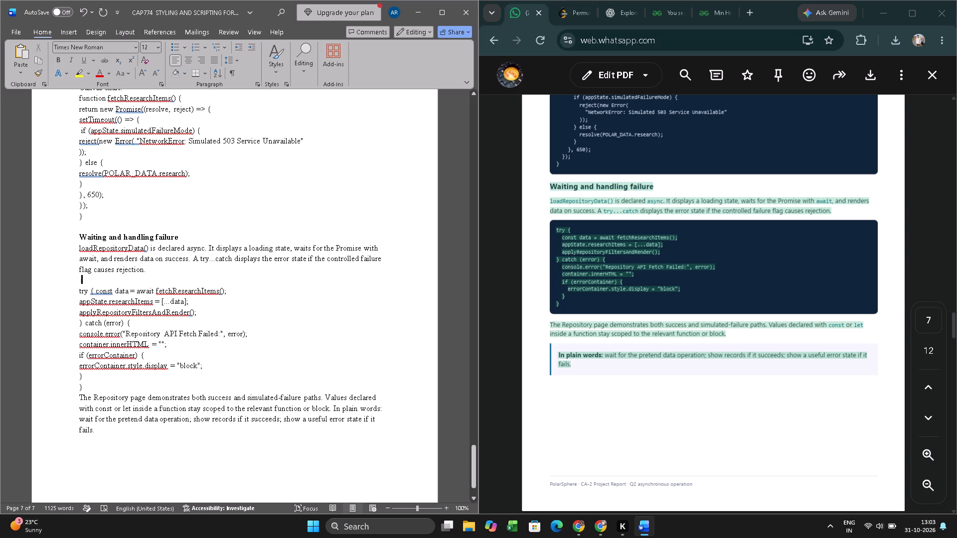
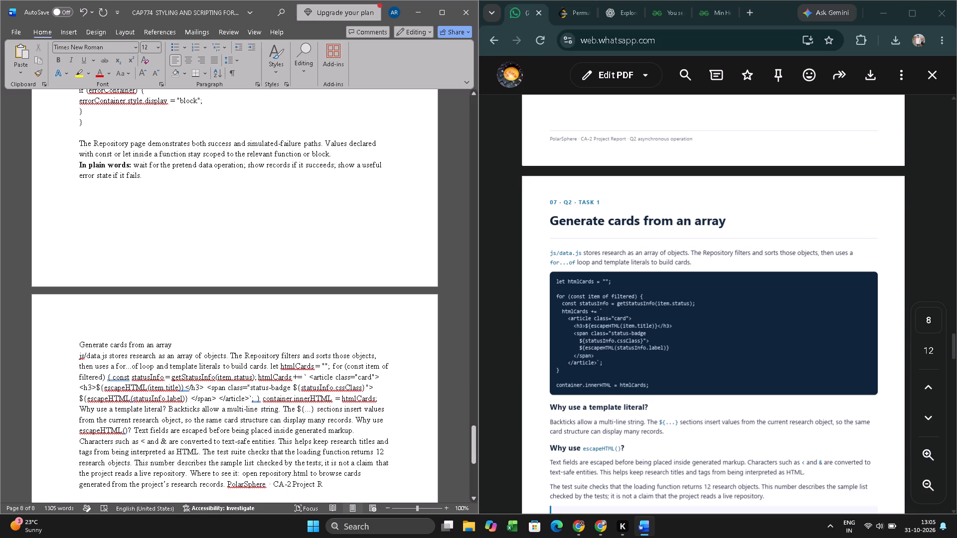
Put the let htmlCards = ""; statement on its own line, with a blank line before and after it.
key(shift+Return)
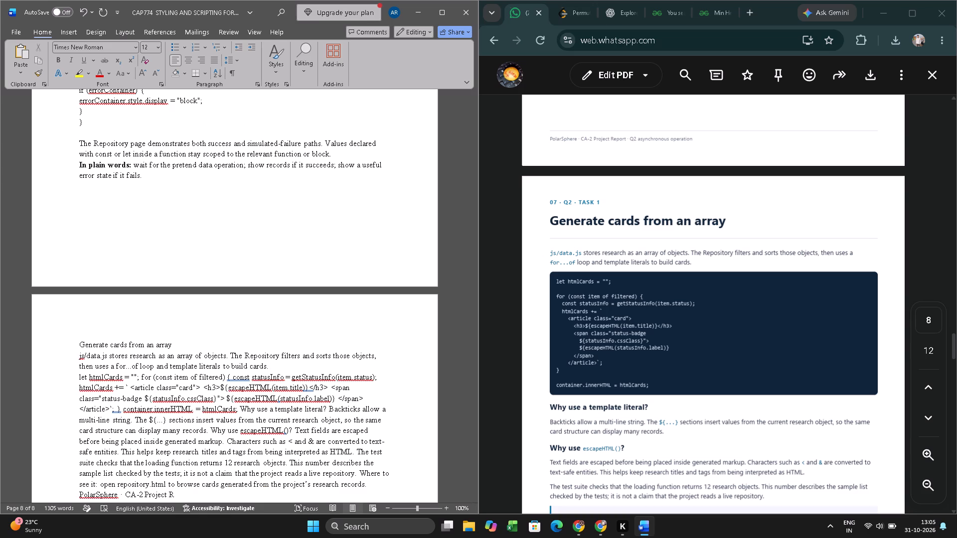
key(shift+Return)
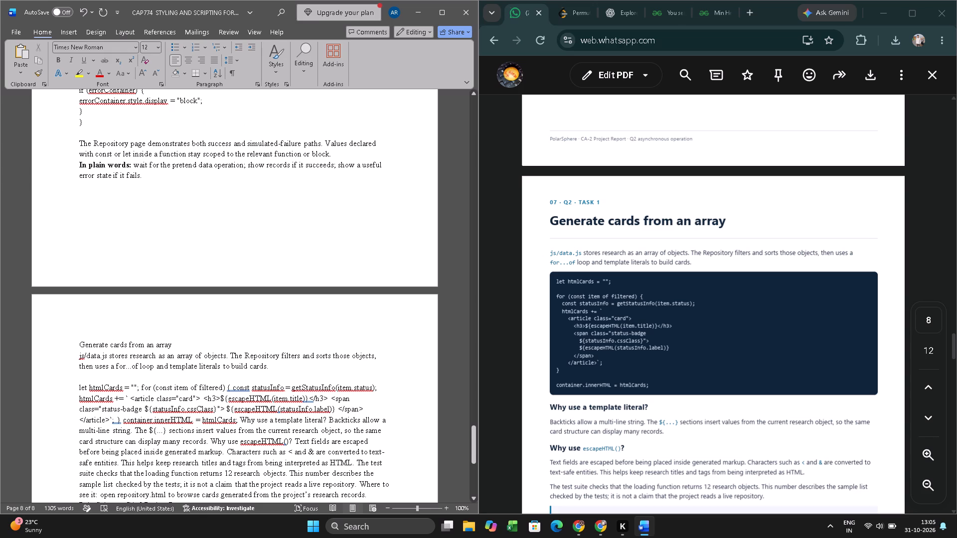
click(141, 386)
key(shift+Return)
key(shift+Return)
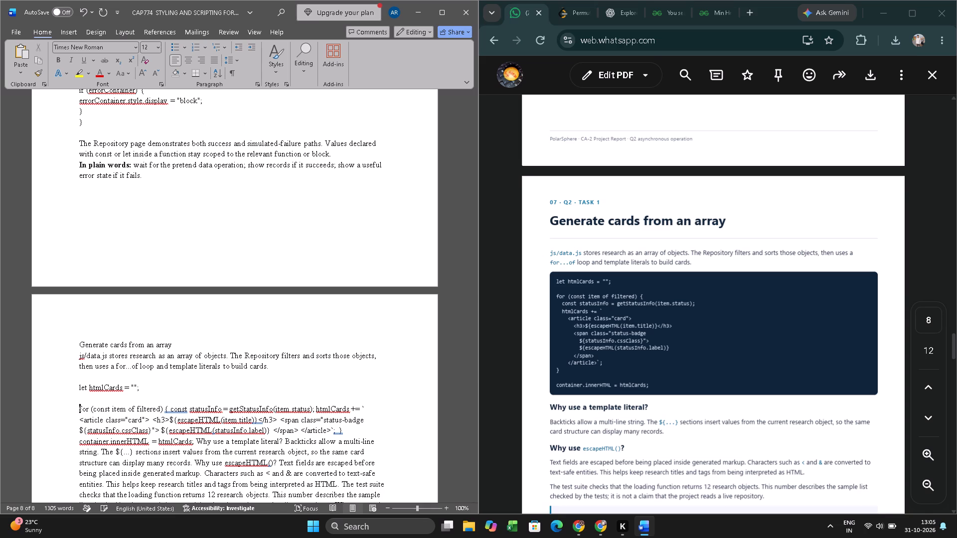
Break the loop code into separate lines for the for statement, const statusInfo and htmlCards += `, starting <article class="card"> on a new line.
click(170, 407)
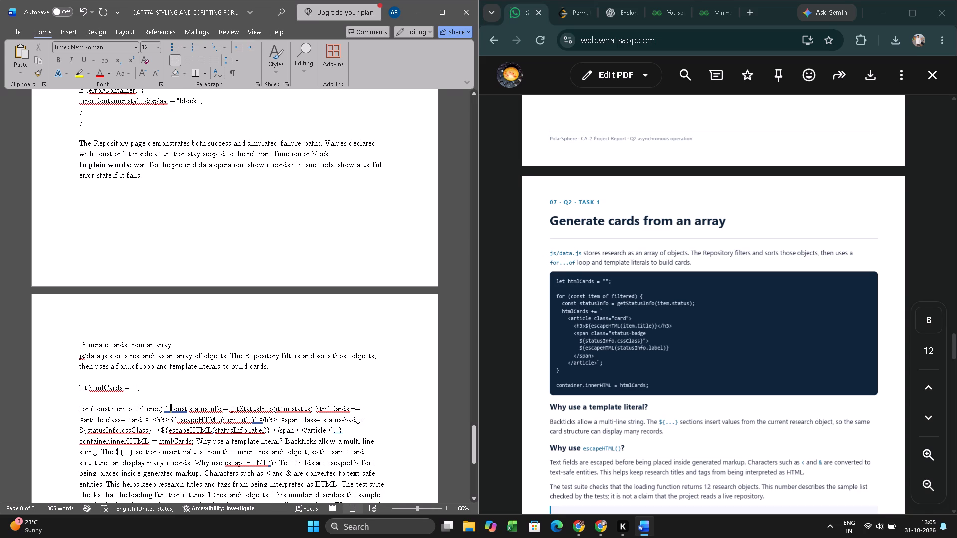
key(shift+Return)
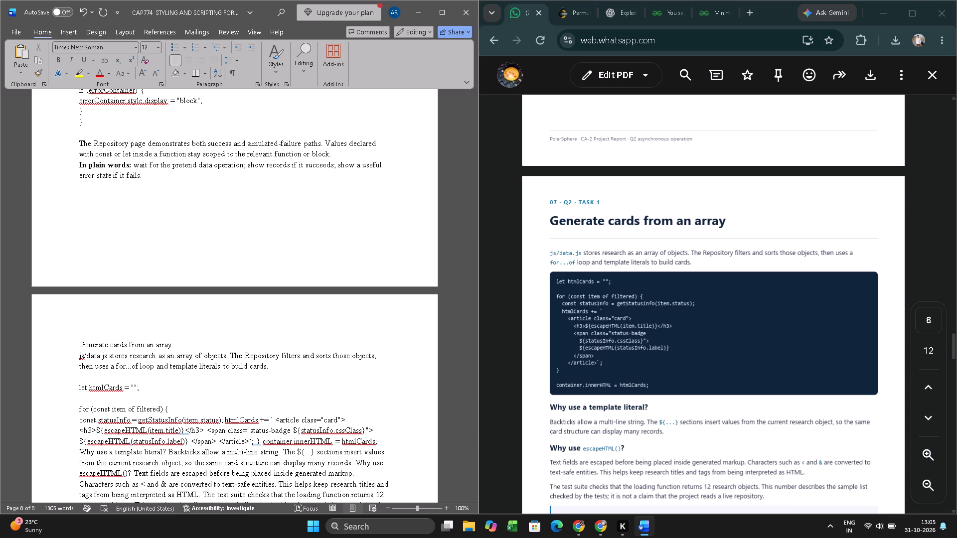
click(223, 422)
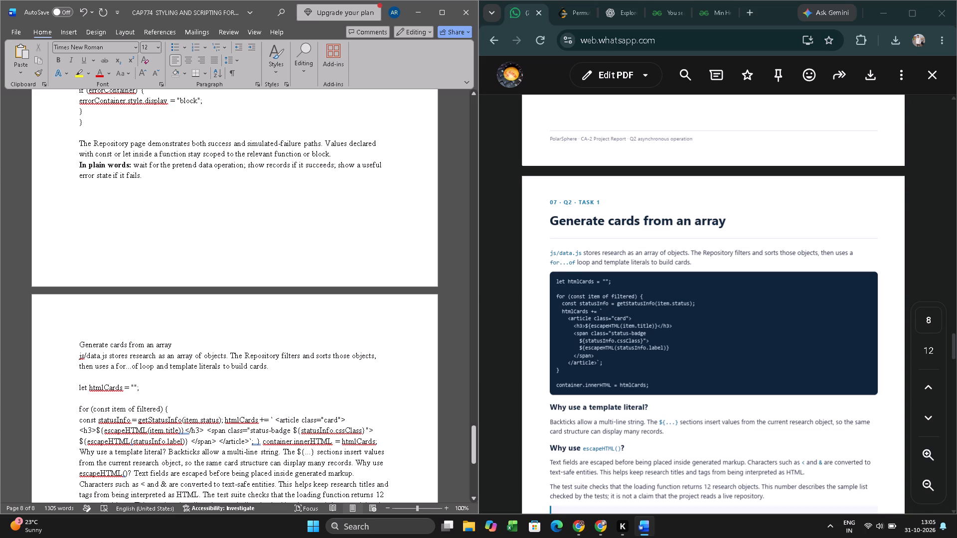
key(Right)
key(shift+Return)
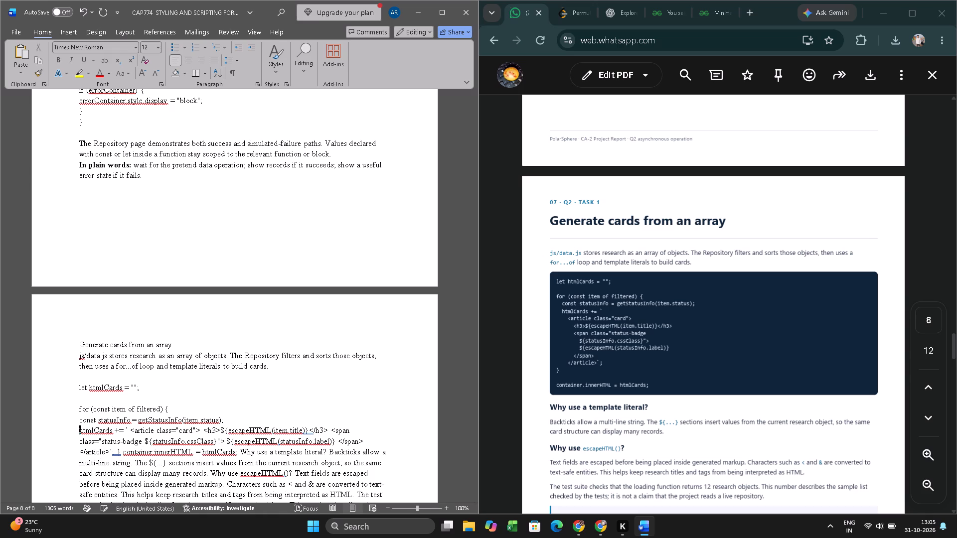
click(130, 429)
key(shift+Return)
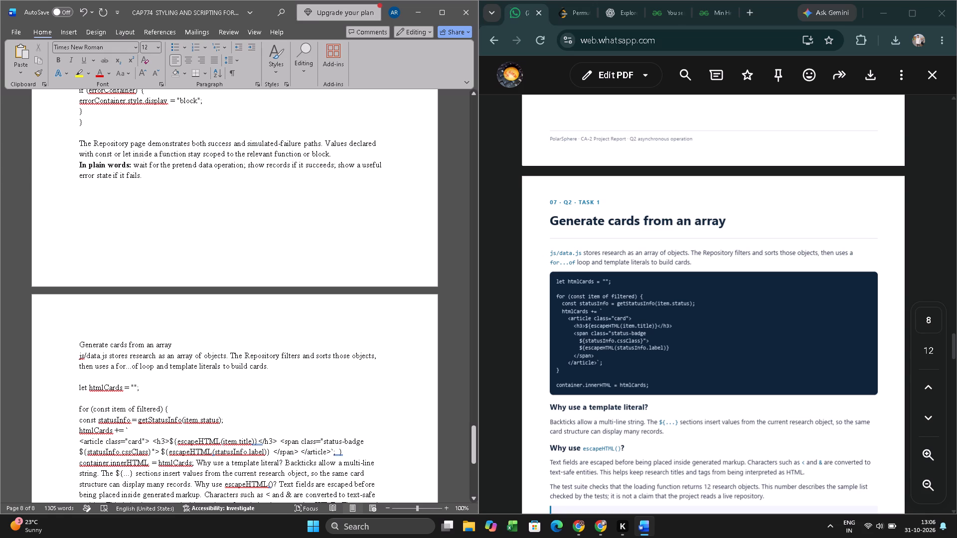
Break the card template after </h3> into separate lines for <span class="status-badge, ${statusInfo.cssClass}"> and ${escapeHTML(statusInfo.label)}.
click(277, 439)
key(Right)
key(shift+Return)
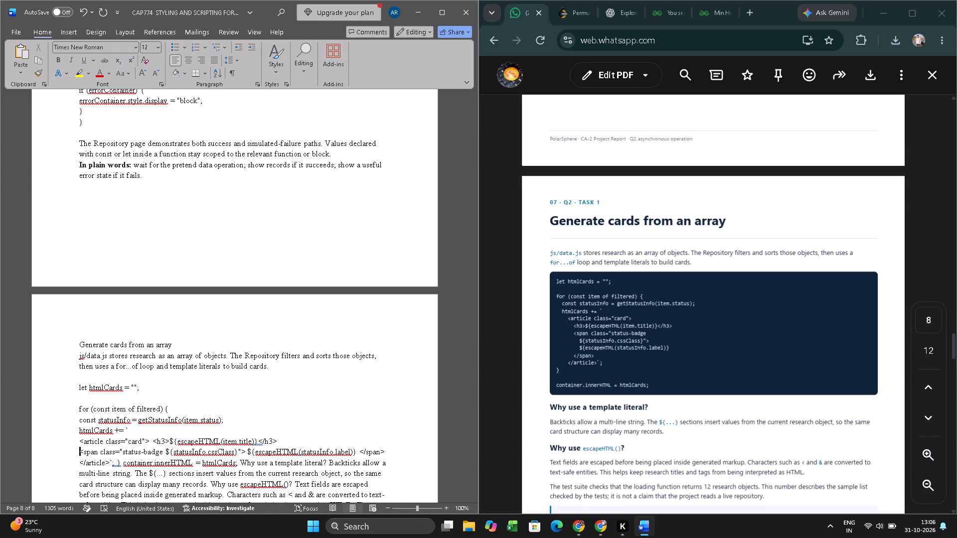
click(164, 453)
key(Right)
key(shift+Return)
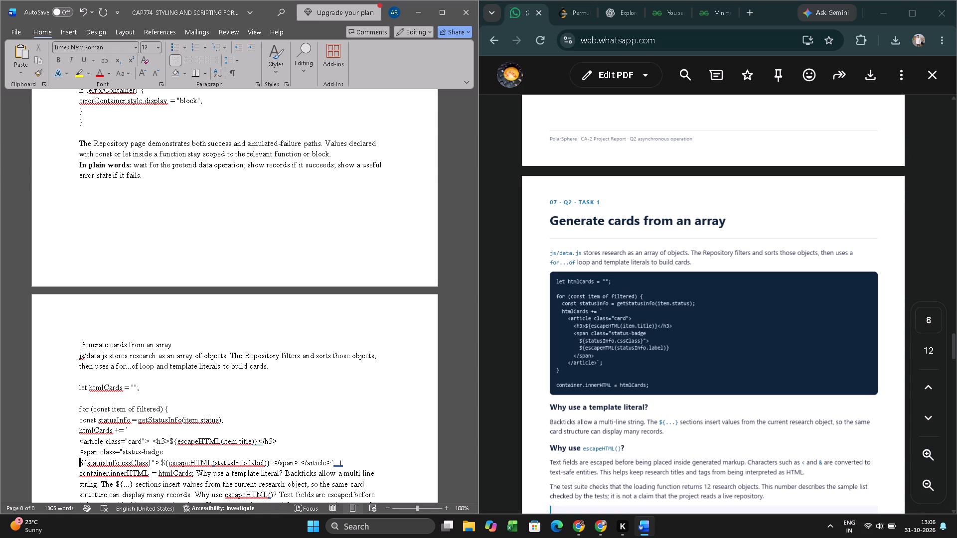
scroll(164, 453, down, 2)
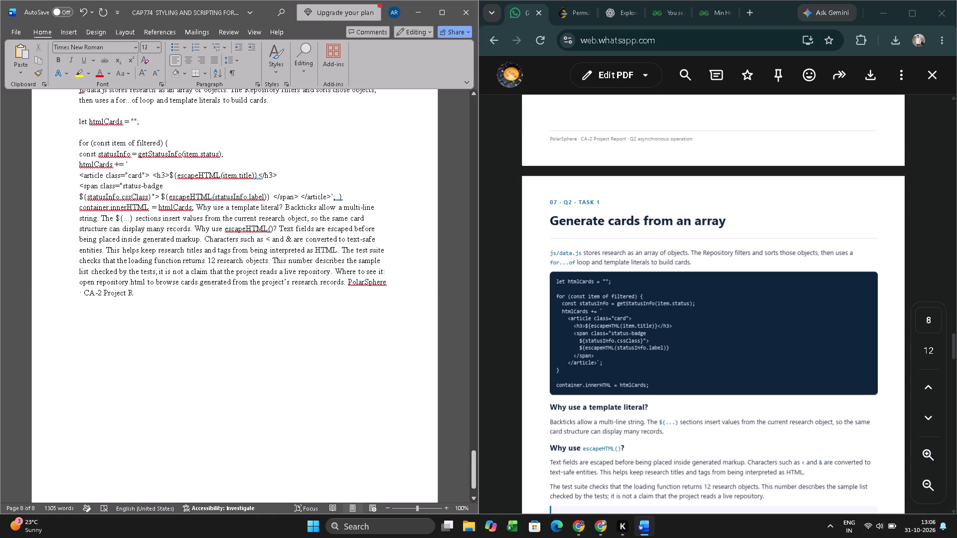
click(163, 195)
key(Left)
key(shift+Return)
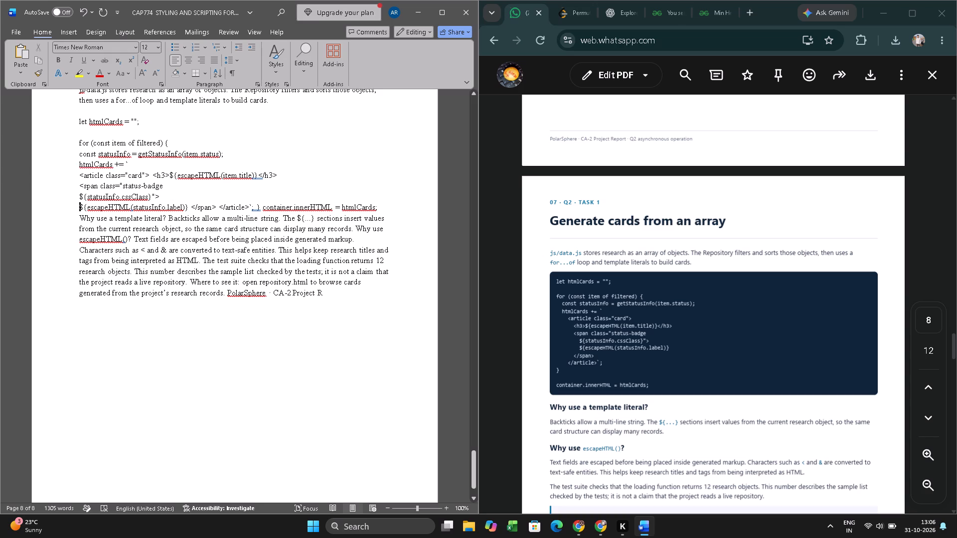
click(193, 206)
key(shift+Return)
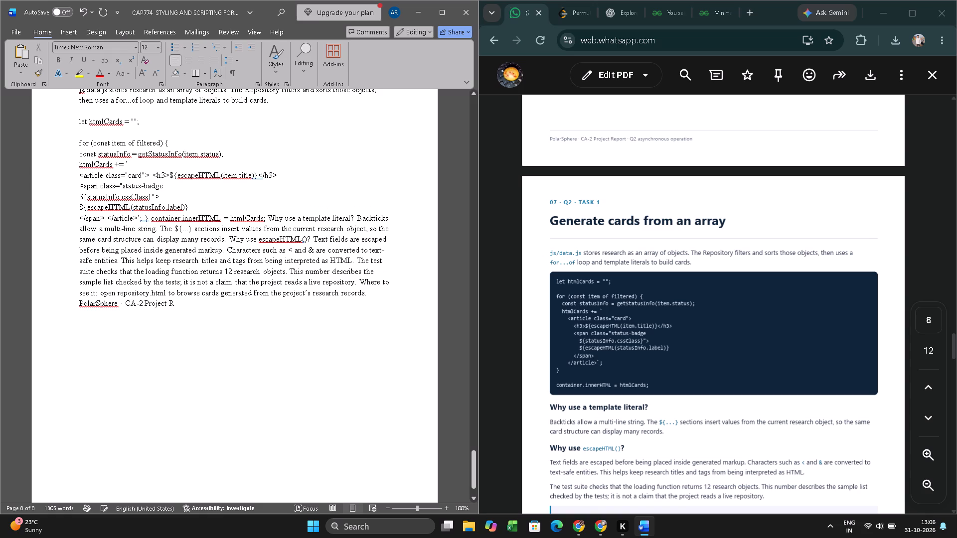
Put </span>, </article>`; and the closing brace on separate lines, and insert a blank line before container.innerHTML = htmlCards;.
click(107, 218)
key(shift+Return)
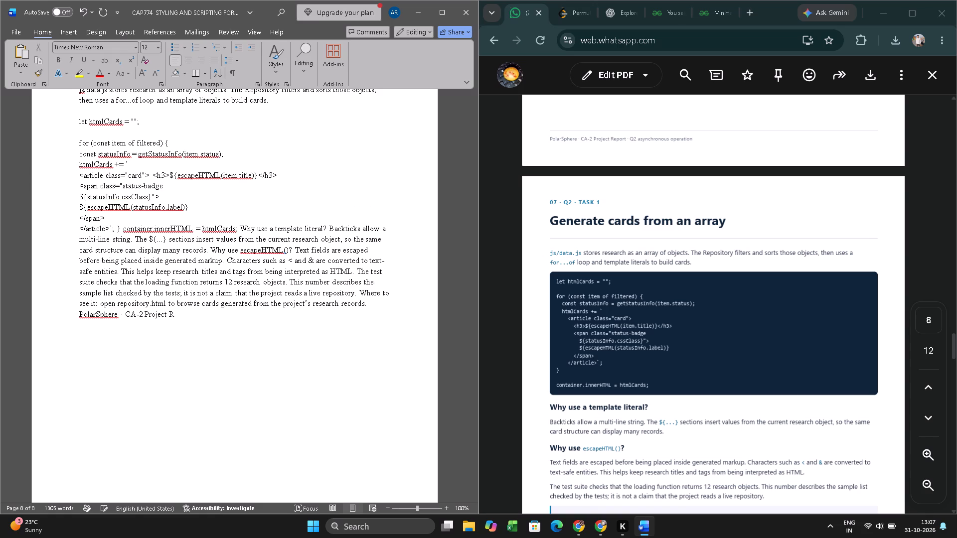
click(117, 225)
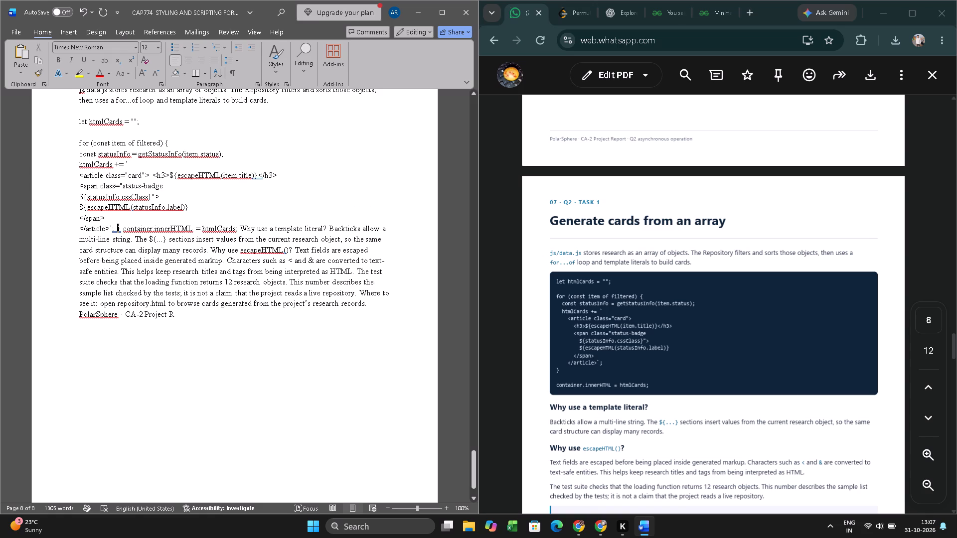
key(shift+Return)
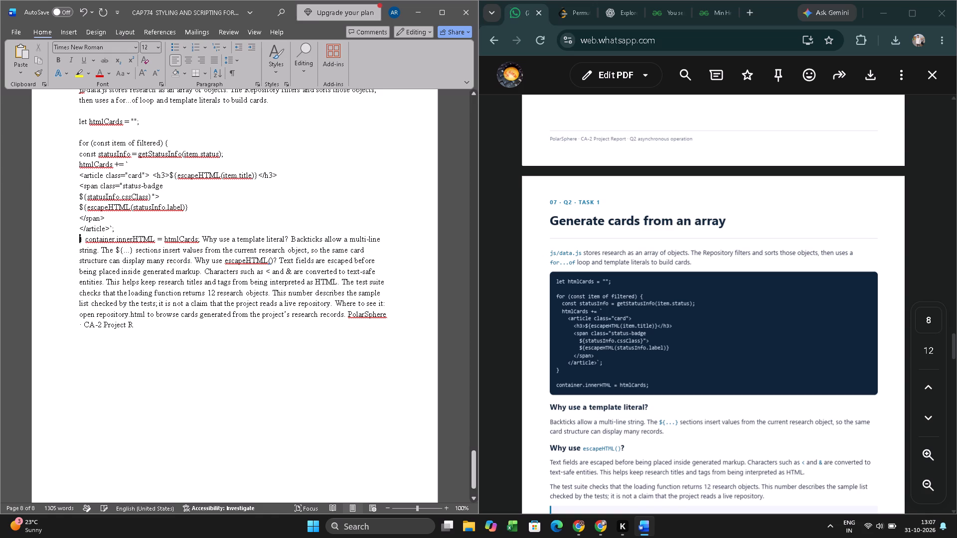
click(84, 239)
key(shift+Return)
key(shift+Return)
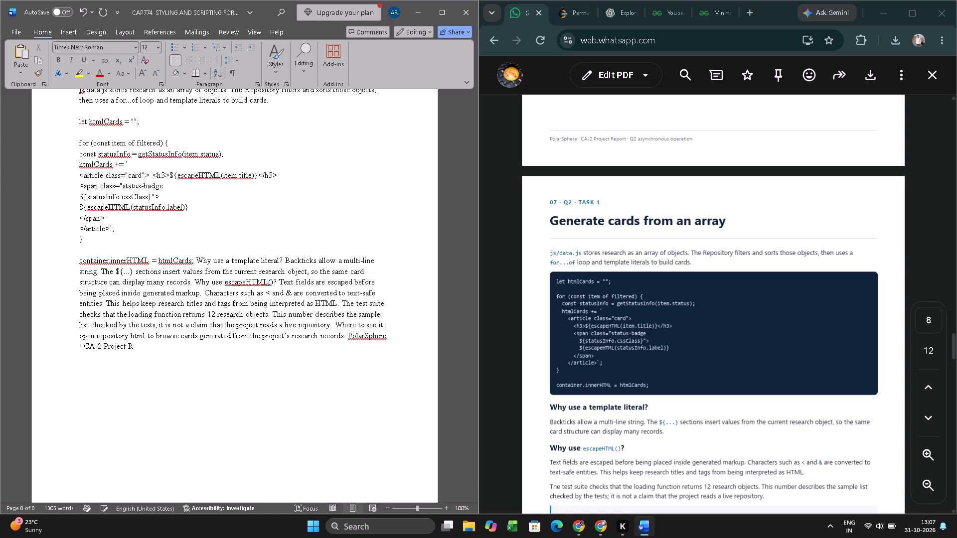
Put "Why use a template literal?" on its own line, with a blank line between it and the container.innerHTML statement.
click(196, 261)
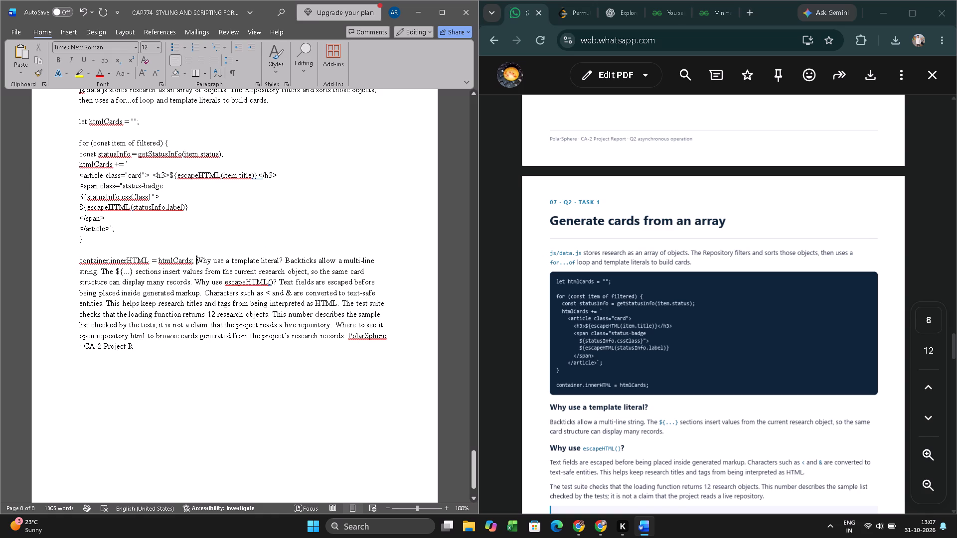
key(shift+Return)
key(shift+Return)
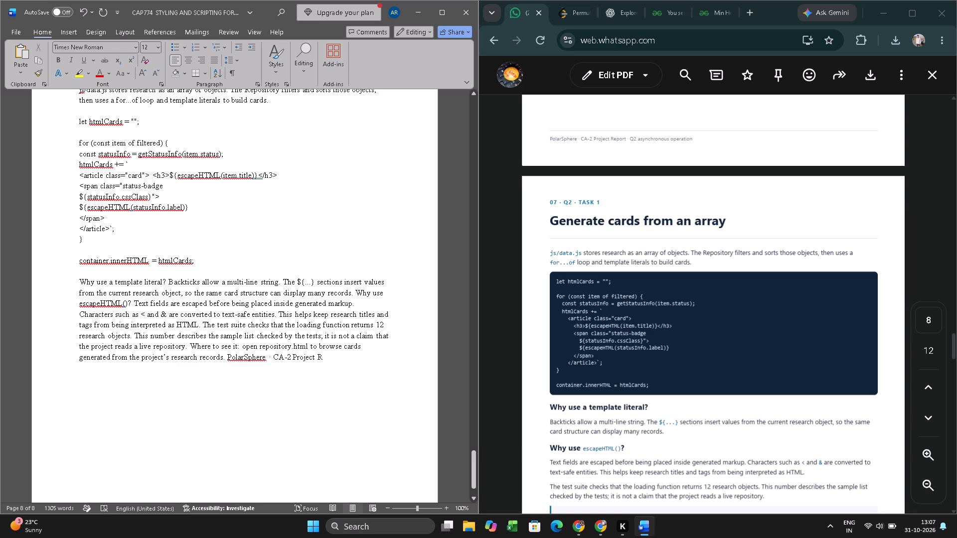
click(169, 278)
key(shift+Return)
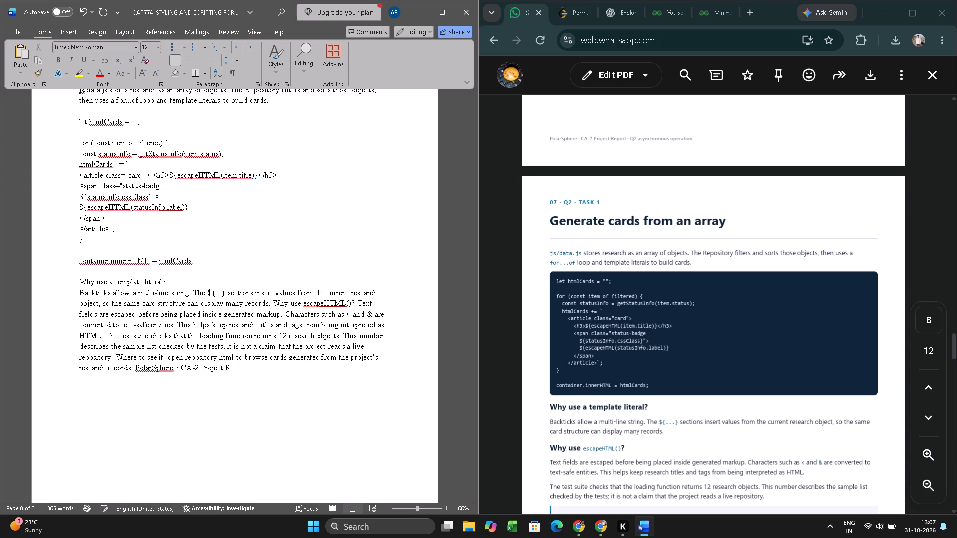
Make the "Why use a template literal?" heading bold.
drag(167, 279, 80, 282)
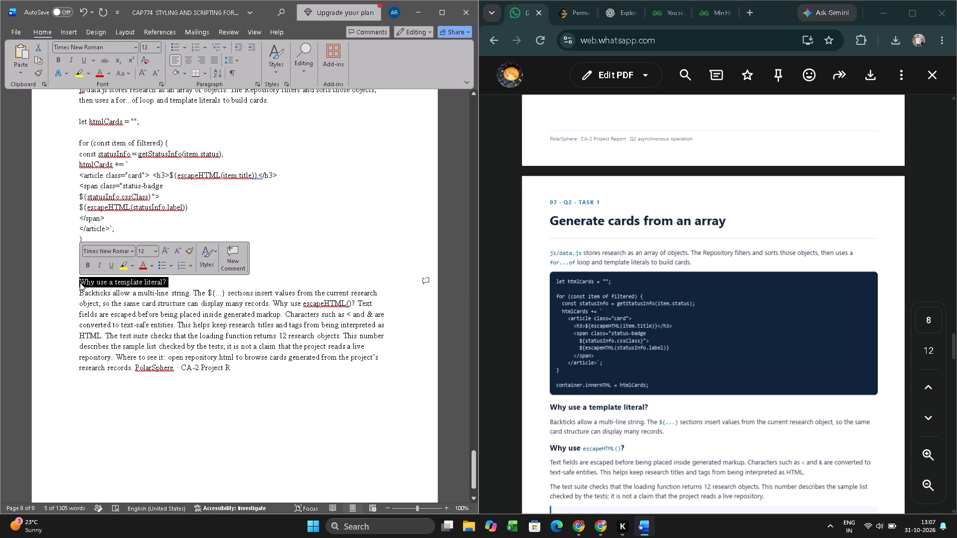
key(ctrl+b)
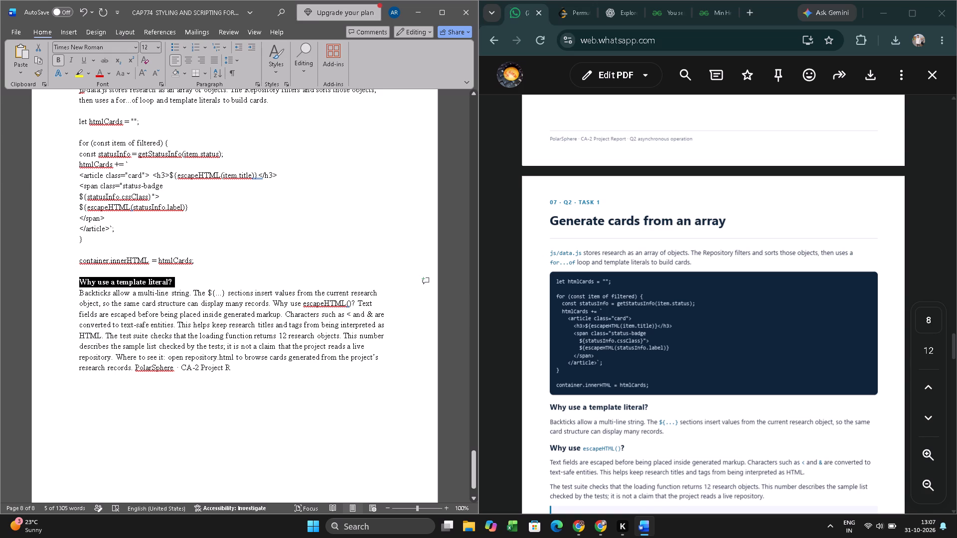
click(184, 278)
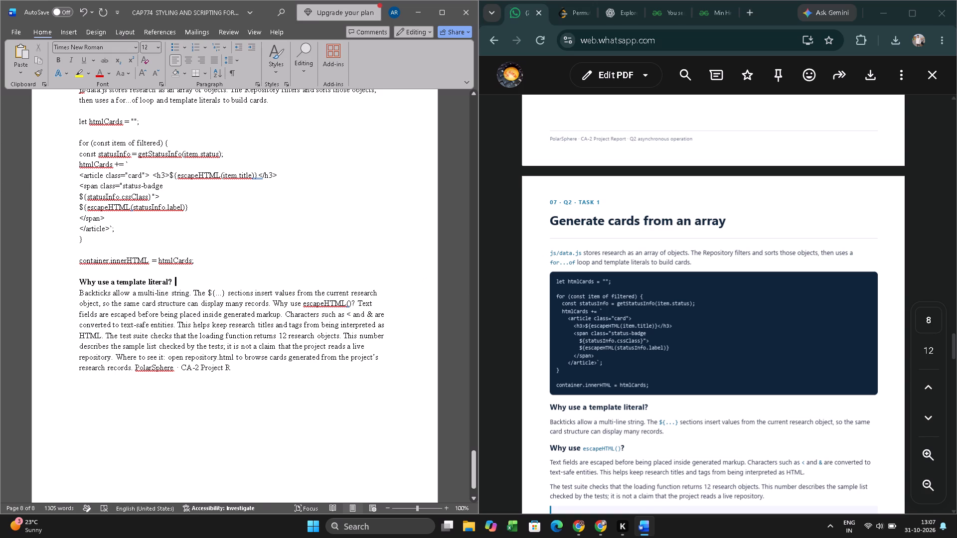
Put "Why use escapeHTML()?" on its own line, with a blank line between it and the template literal paragraph.
click(271, 302)
key(Right)
key(shift+Return)
key(shift+Return)
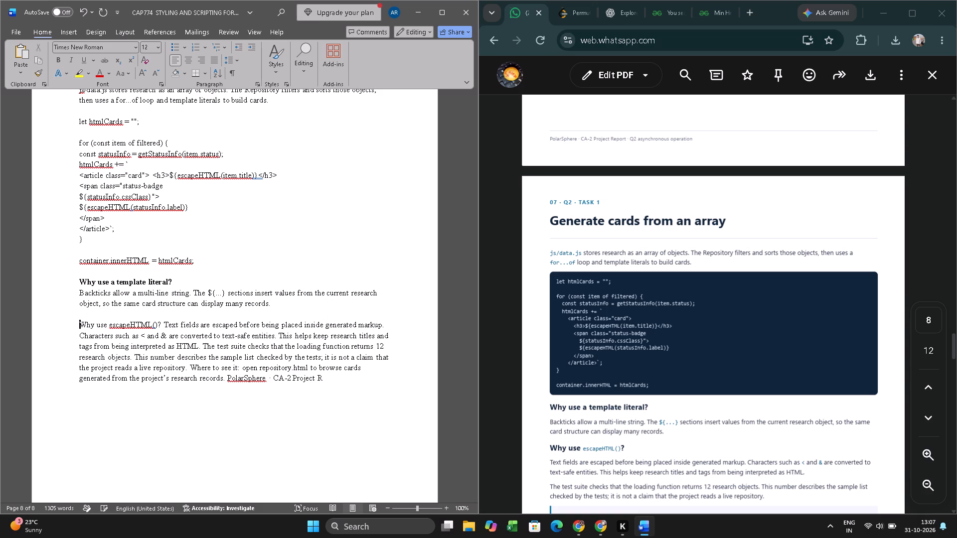
click(164, 324)
key(shift+Return)
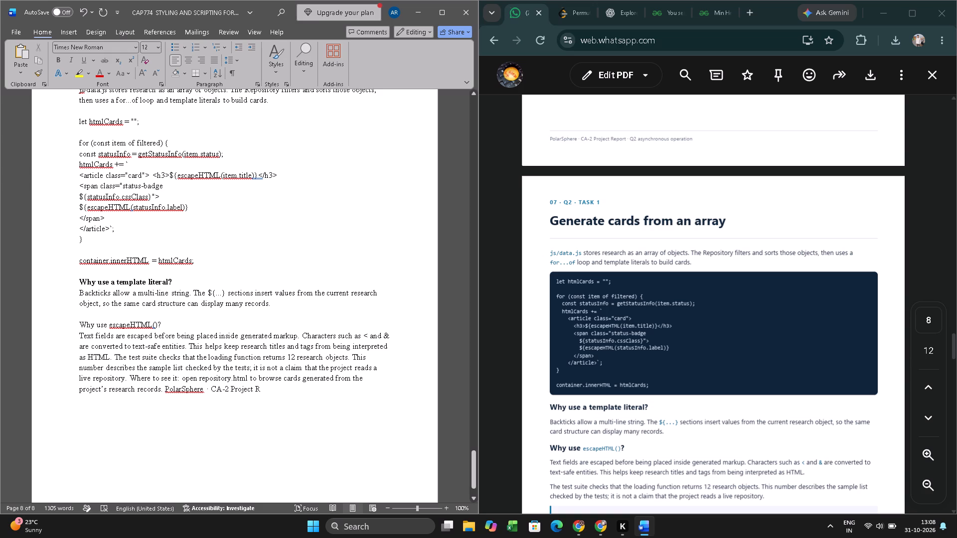
Make the "Why use escapeHTML()?" heading bold.
drag(163, 324, 100, 335)
drag(100, 335, 69, 328)
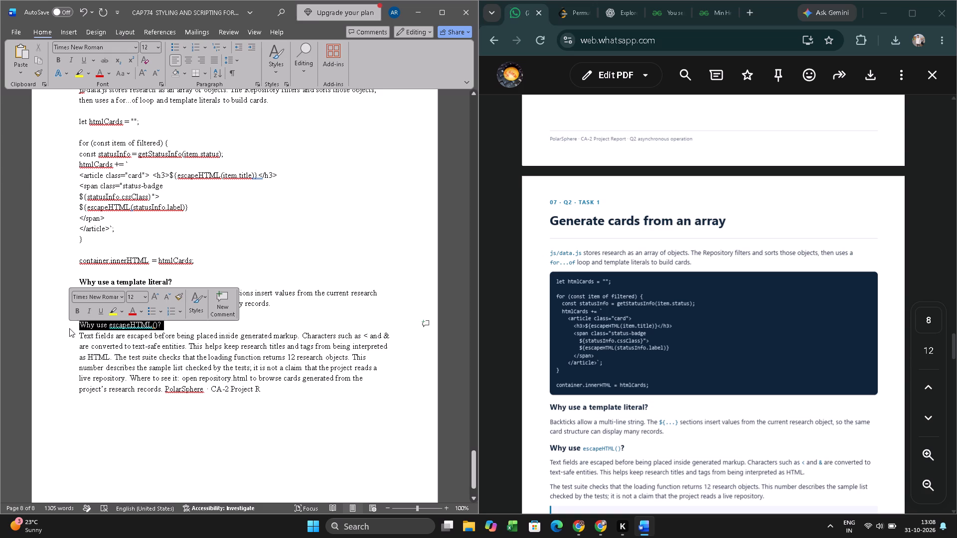
key(ctrl+b)
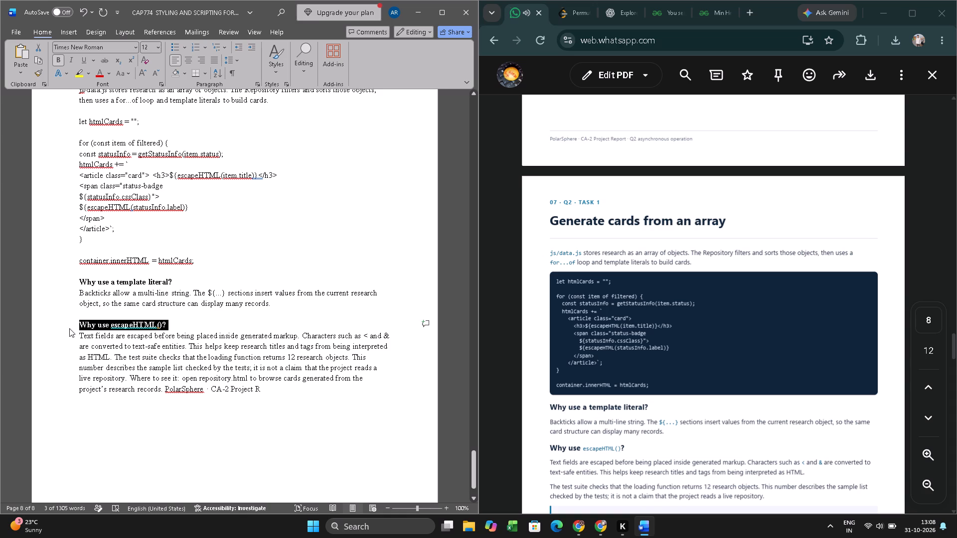
click(178, 318)
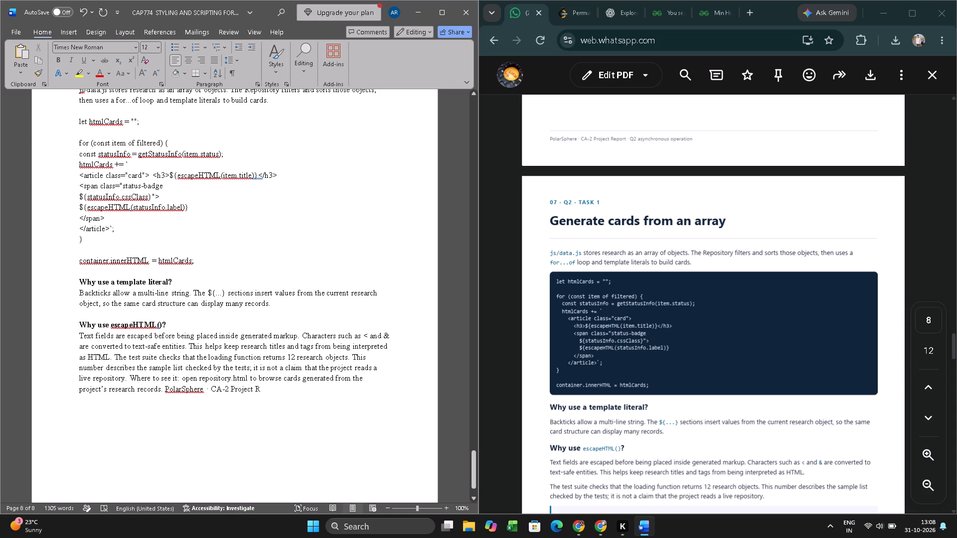
Start "Where to see it:" on a new line, with a blank line separating it from the escapeHTML() explanation.
scroll(551, 377, down, 1)
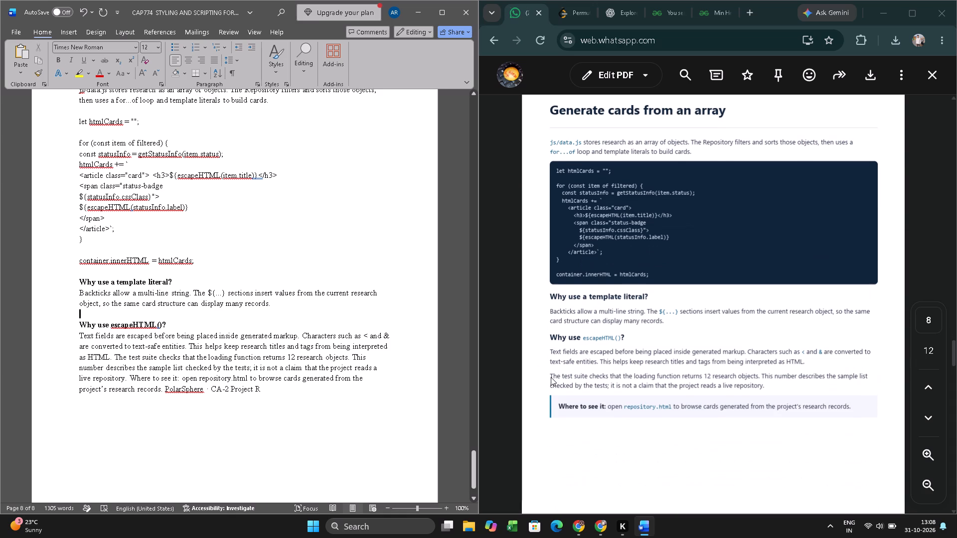
scroll(551, 377, down, 1)
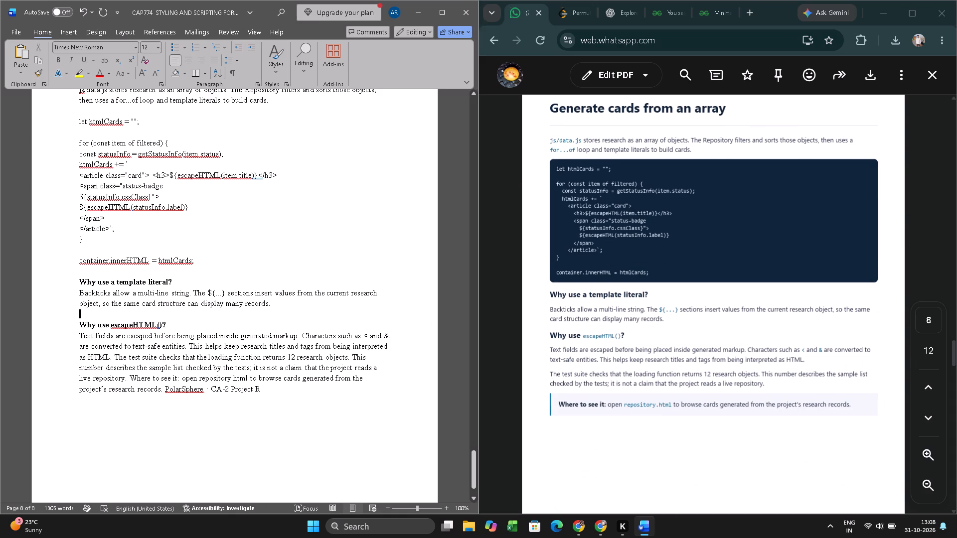
click(131, 377)
key(shift+Return)
key(shift+Return)
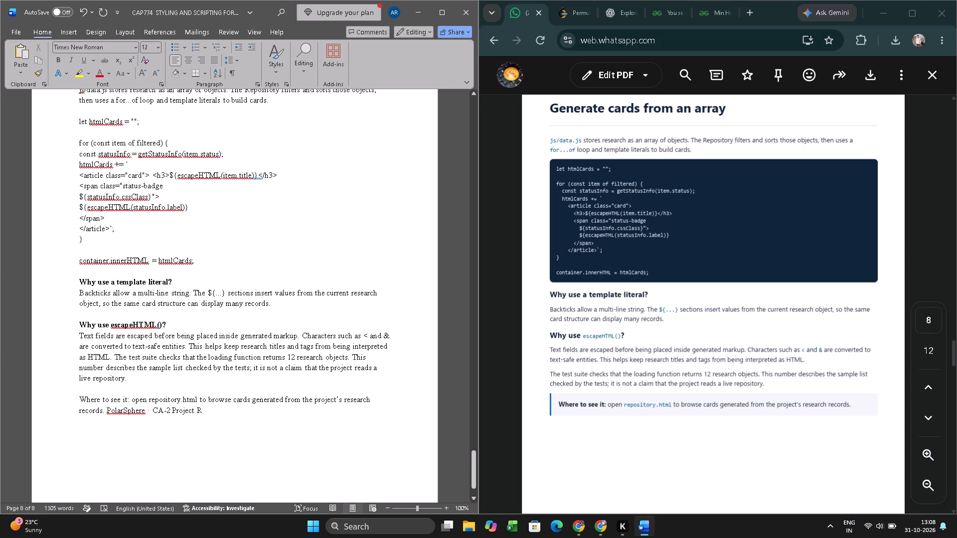
Make the "Where to see it:" label bold.
drag(129, 401, 89, 402)
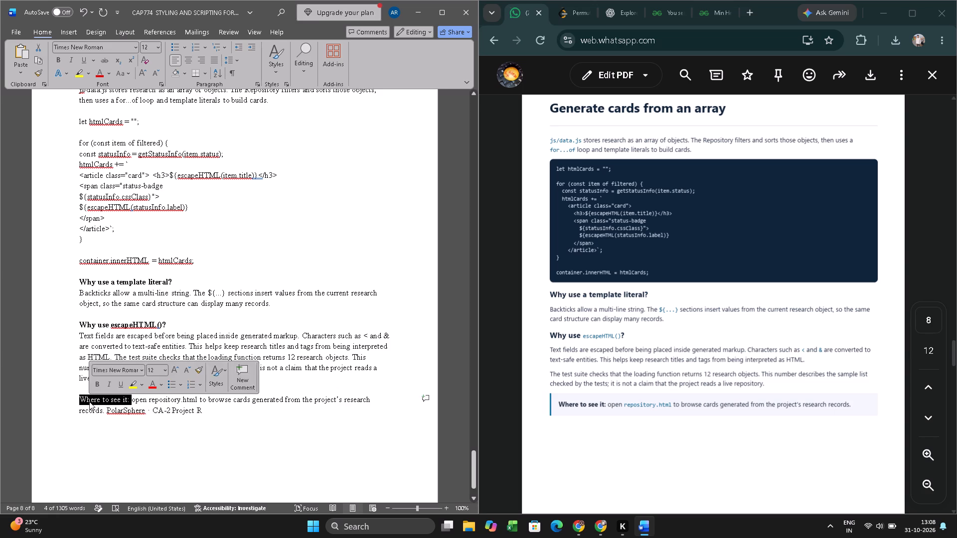
key(ctrl+b)
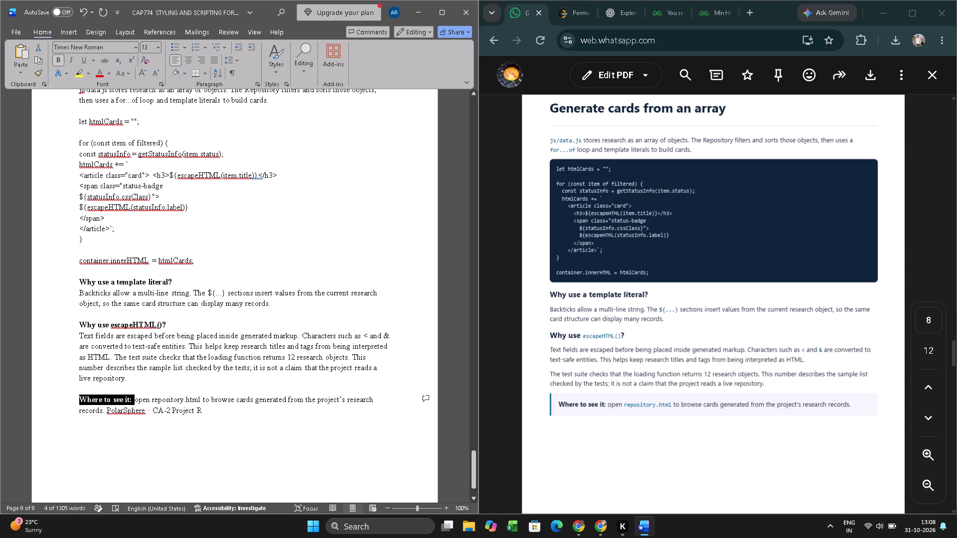
Delete the leftover "· CA-2 Project R" after PolarSphere at the end of the text and put a period there instead.
click(171, 411)
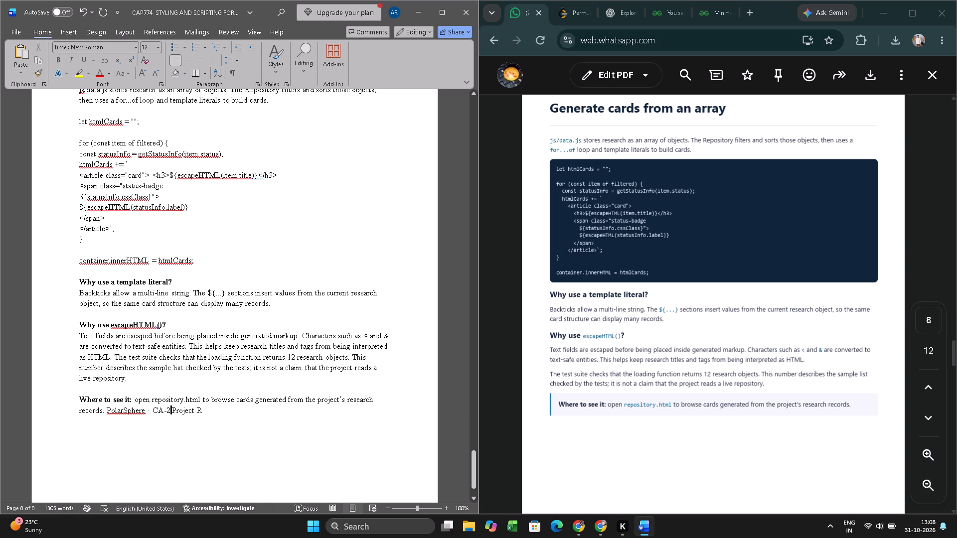
drag(207, 409, 148, 410)
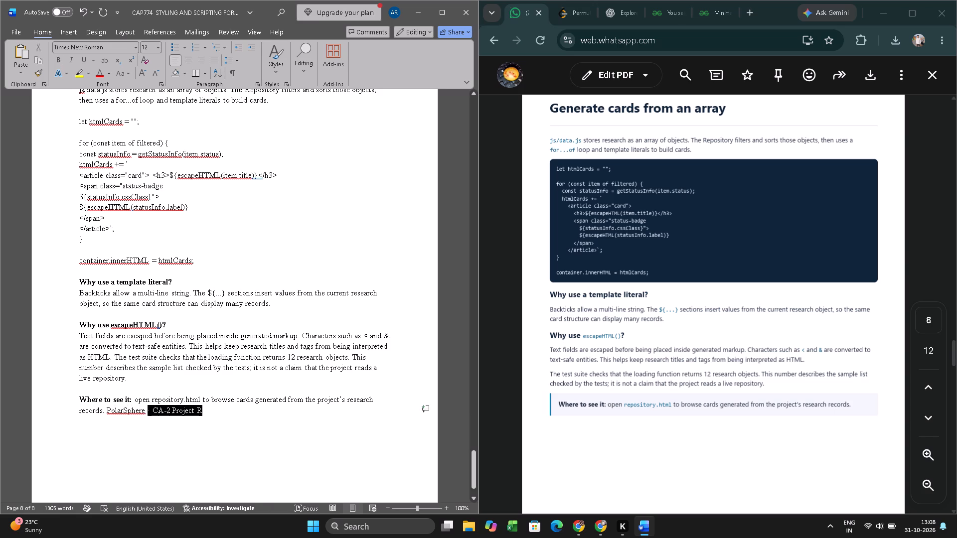
drag(148, 410, 150, 410)
key(BackSpace)
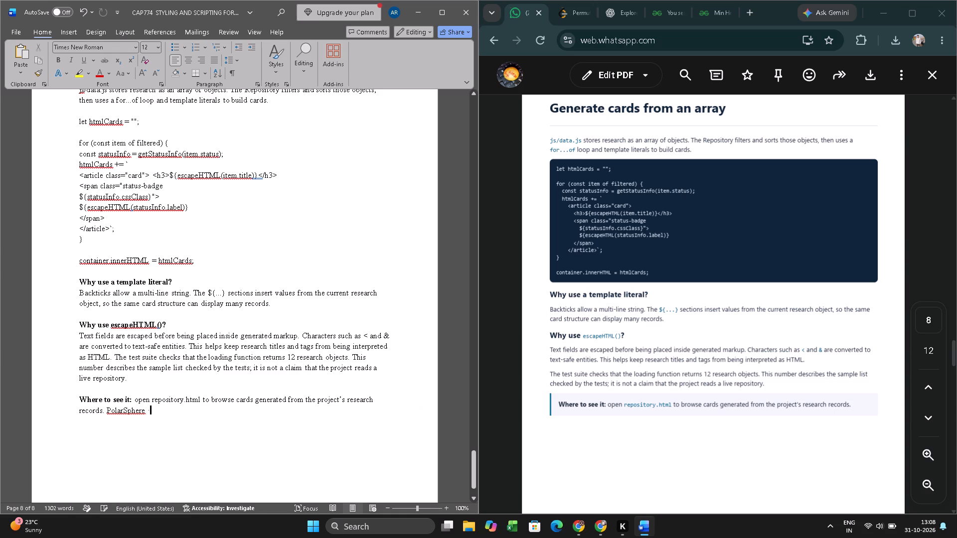
key(BackSpace)
key(period)
Look through the reference PDF pages before and after "Generate cards from an array", ending on the "Spread operator and state updates" page.
scroll(265, 343, right, 1)
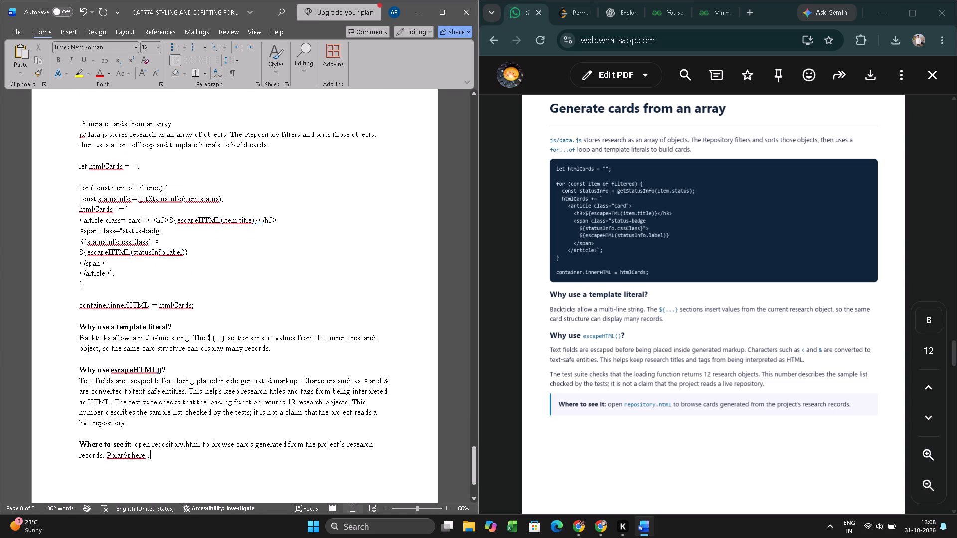
scroll(265, 343, right, 2)
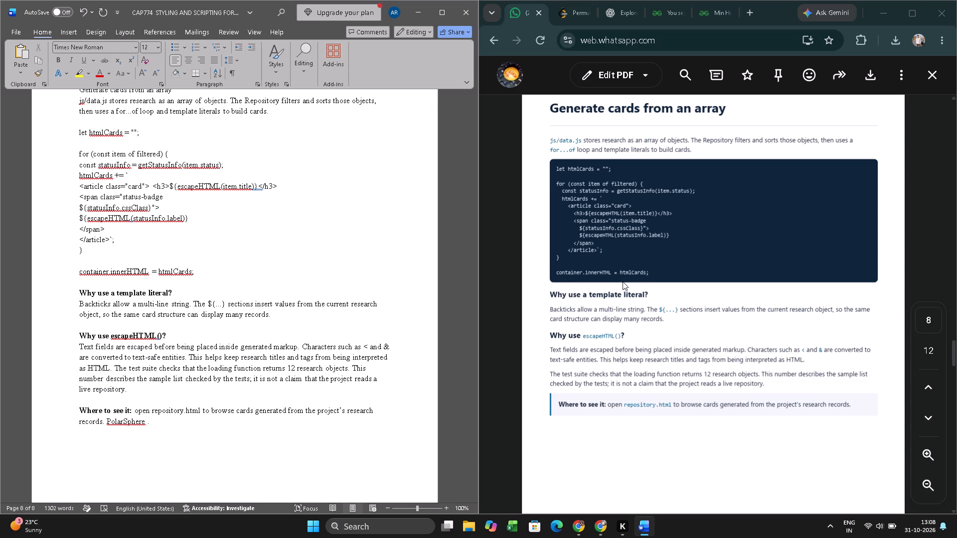
scroll(623, 281, down, 3)
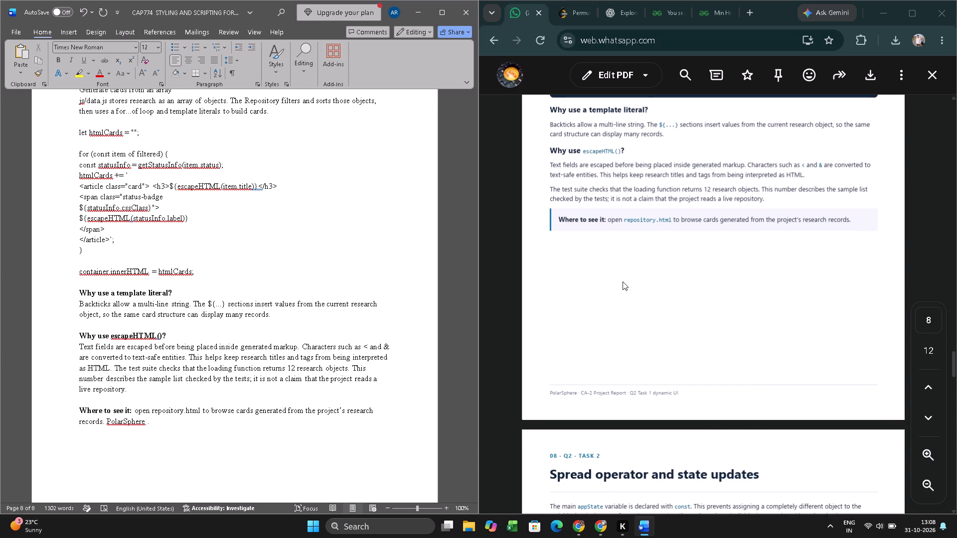
scroll(623, 281, down, 2)
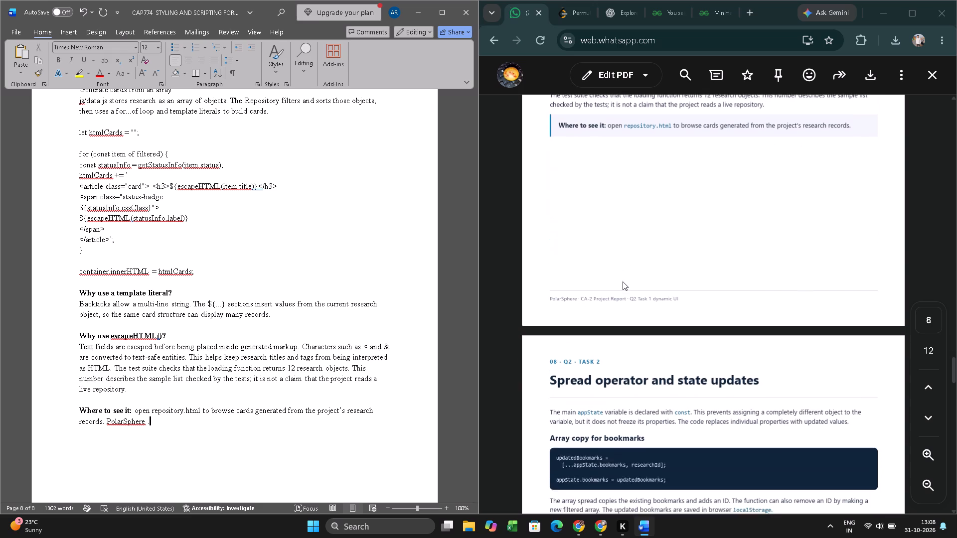
scroll(623, 281, down, 4)
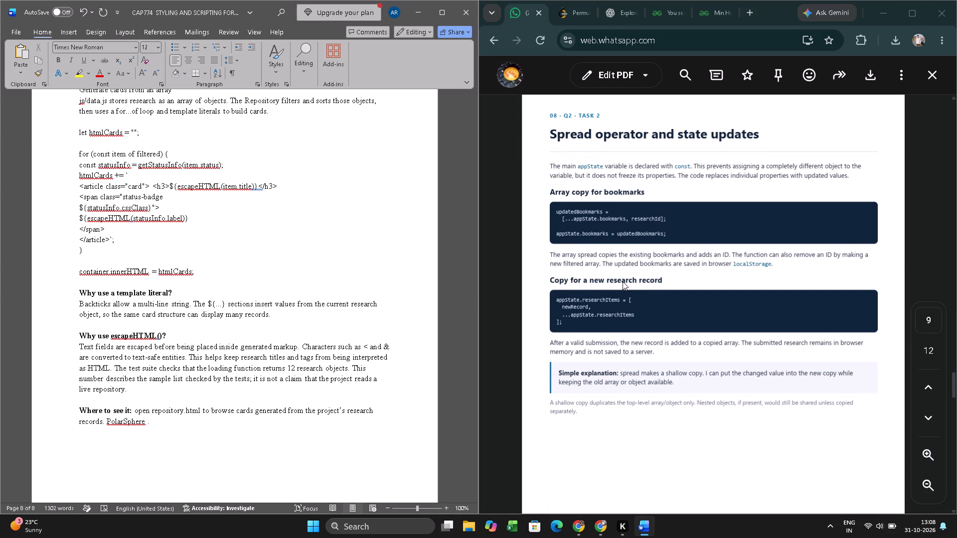
scroll(623, 281, down, 1)
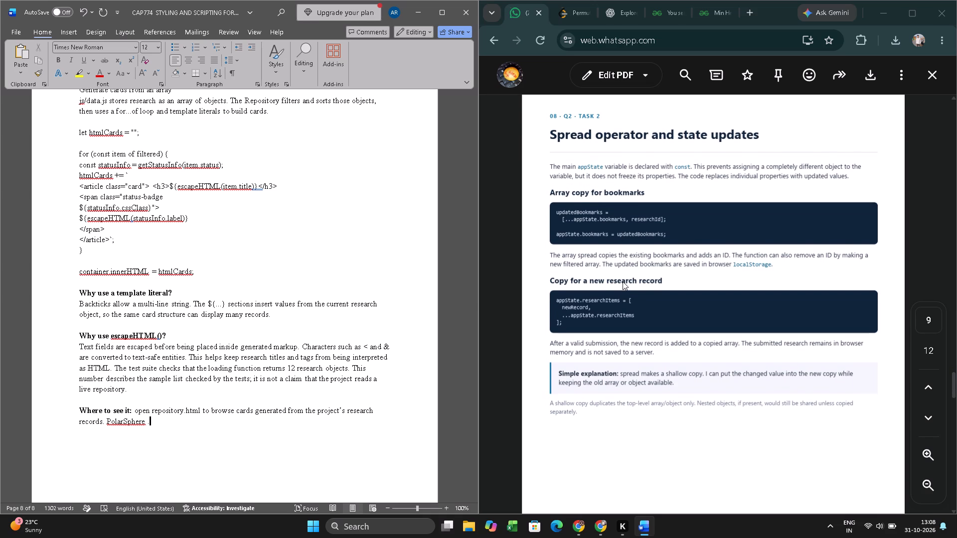
scroll(623, 281, down, 10)
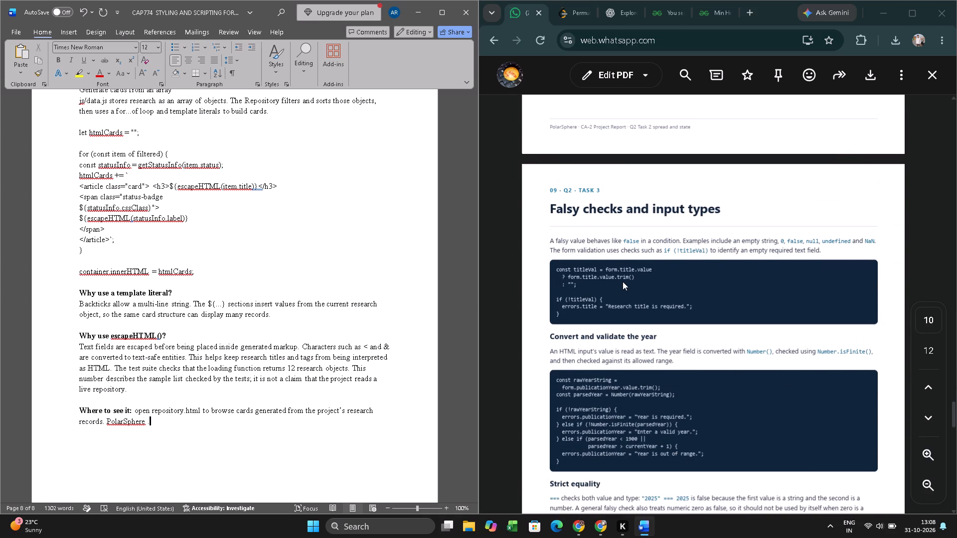
scroll(623, 281, down, 7)
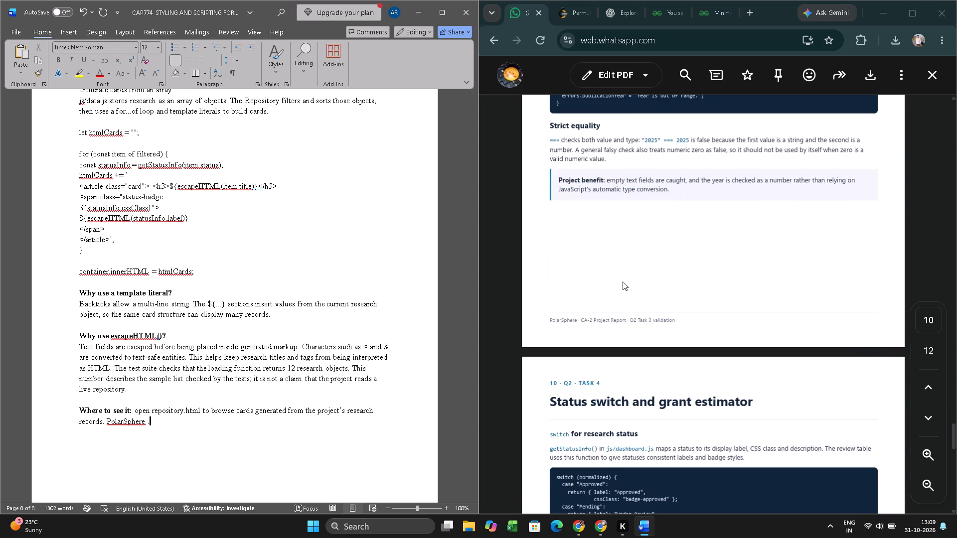
scroll(623, 281, up, 16)
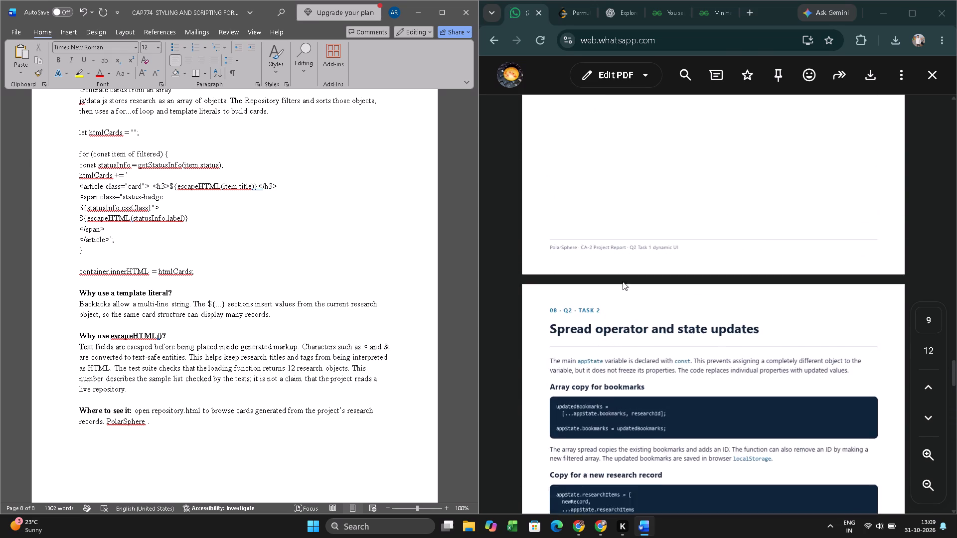
scroll(623, 281, up, 17)
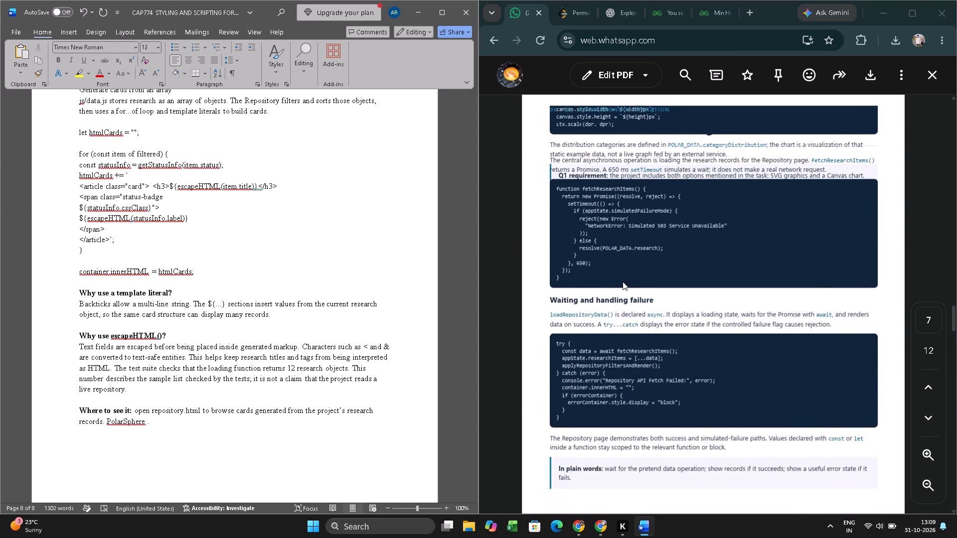
scroll(623, 281, up, 12)
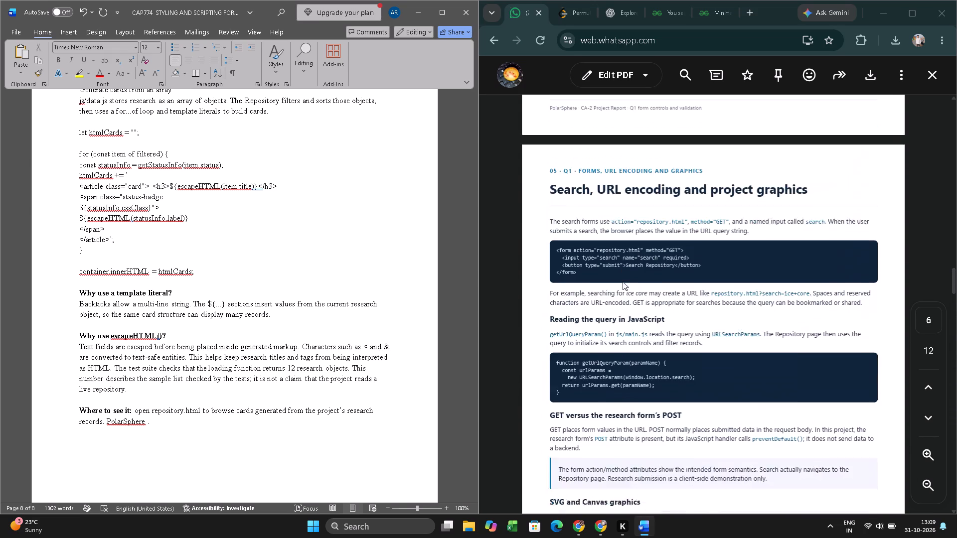
scroll(623, 281, up, 6)
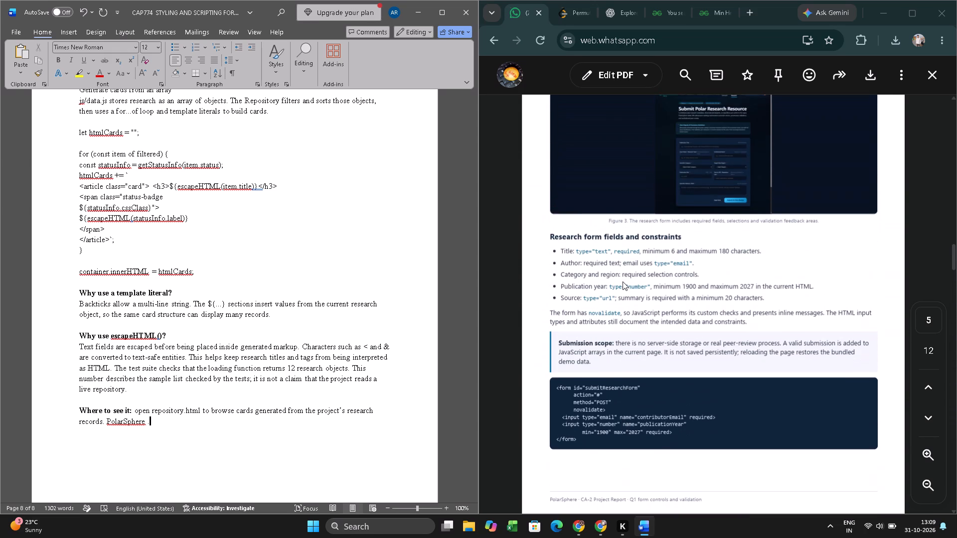
scroll(623, 281, down, 20)
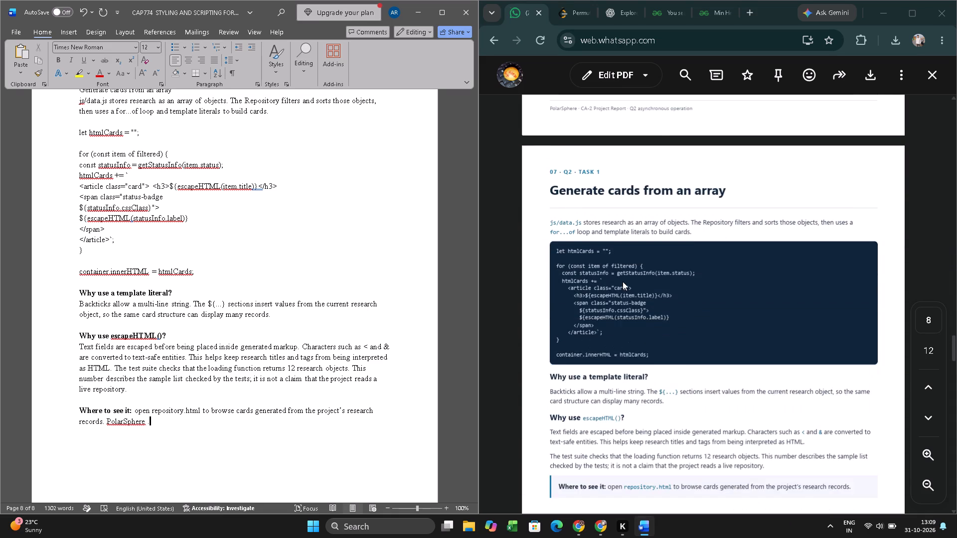
scroll(623, 281, down, 10)
scroll(623, 281, up, 1)
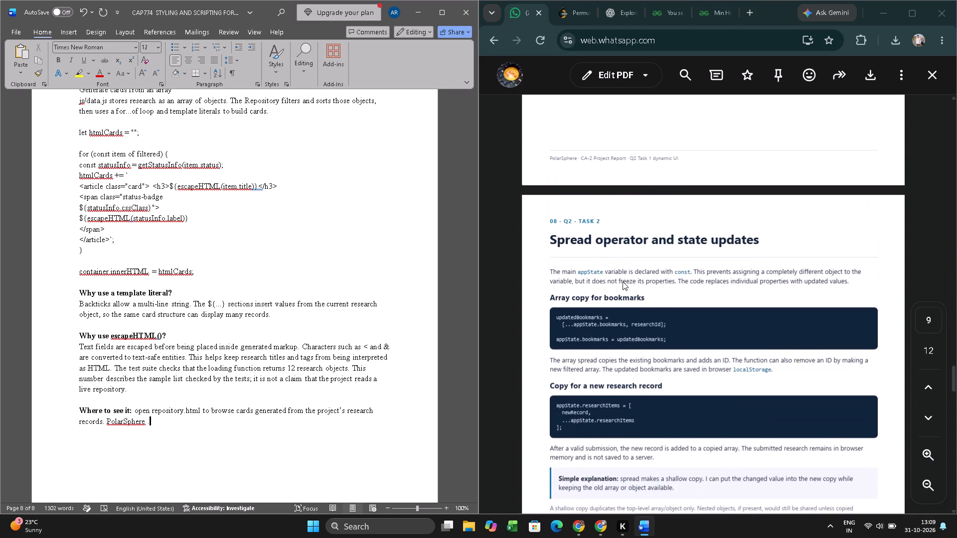
scroll(623, 281, up, 3)
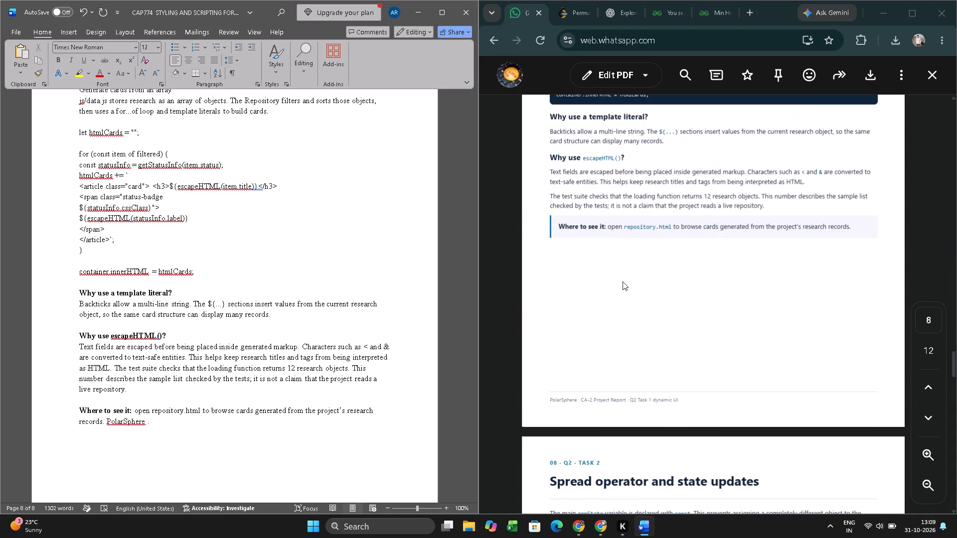
scroll(623, 281, down, 2)
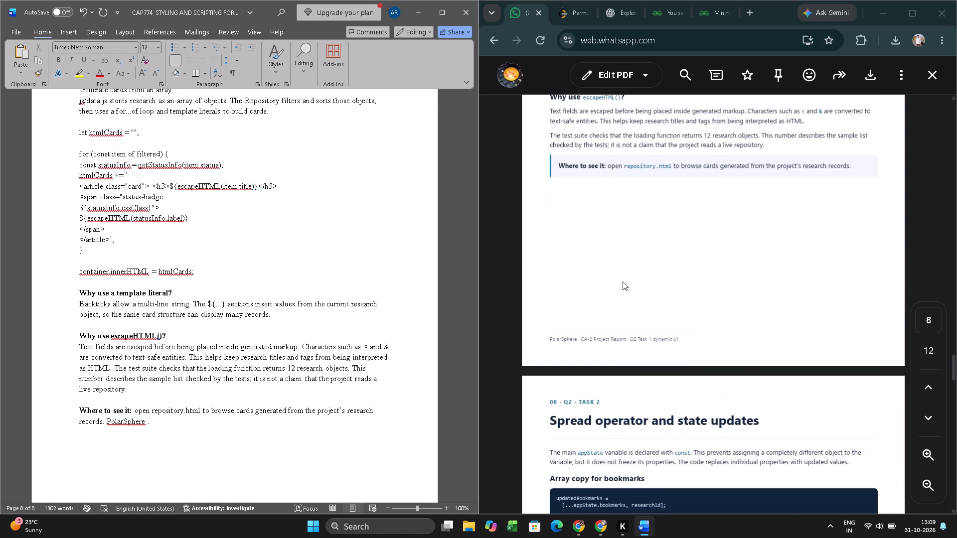
scroll(623, 281, down, 5)
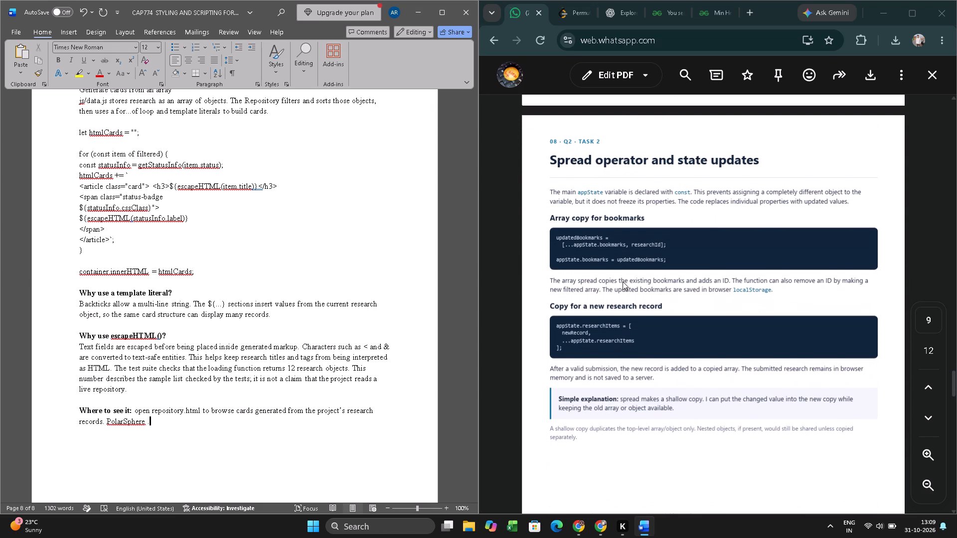
scroll(623, 281, down, 1)
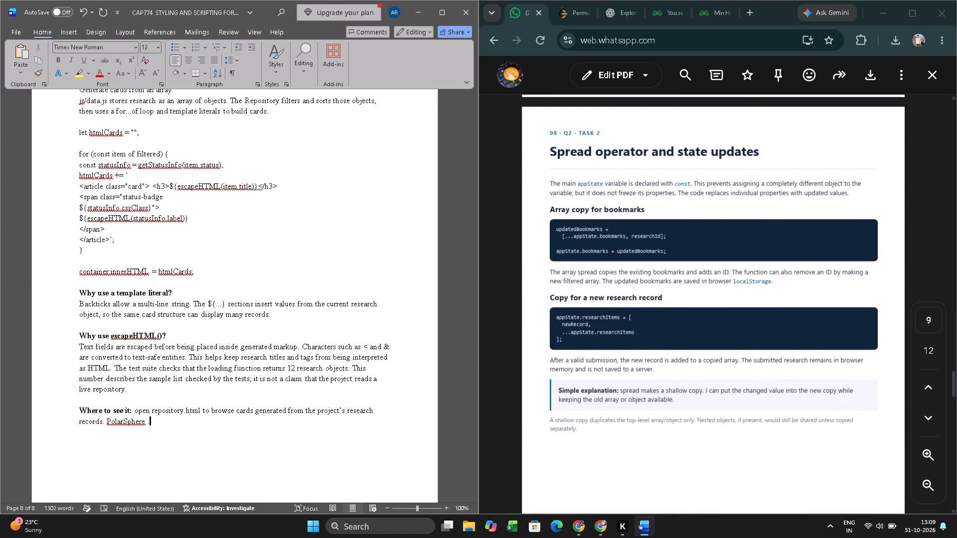
Insert twelve line breaks after the PolarSphere line to move the insertion point down toward the end of page 8.
scroll(331, 277, down, 2)
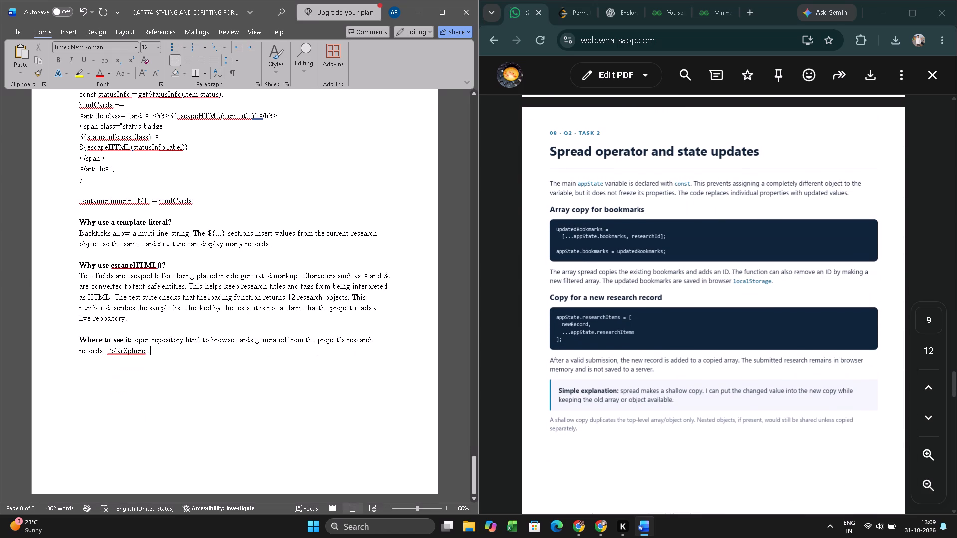
key(shift+Return)
key(shift+Return)
key(shift+Return)
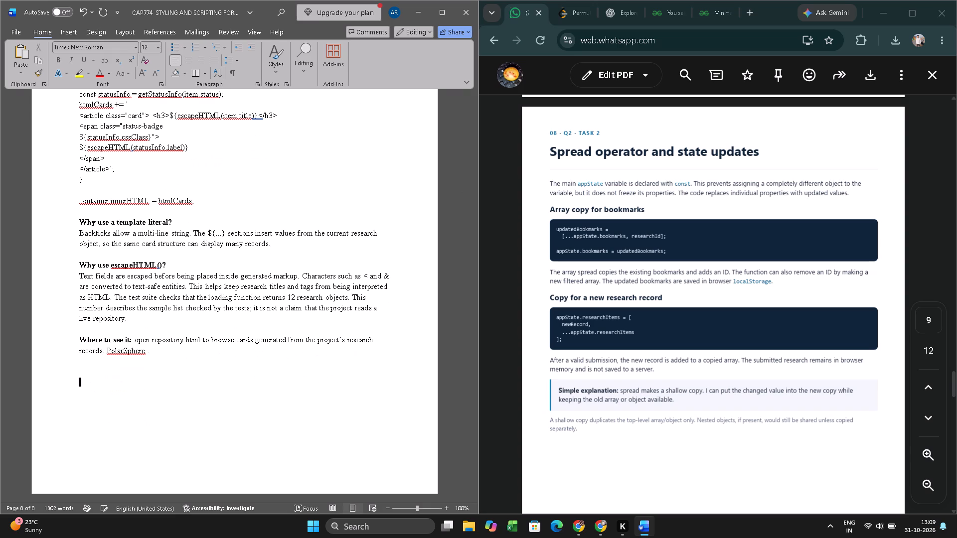
key(shift+Return)
key(shift+Return)
key(shift+Return)
key(shift+Return)
key(shift+Return)
key(shift+Return)
key(shift+Return)
key(shift+Return)
key(shift+Return)
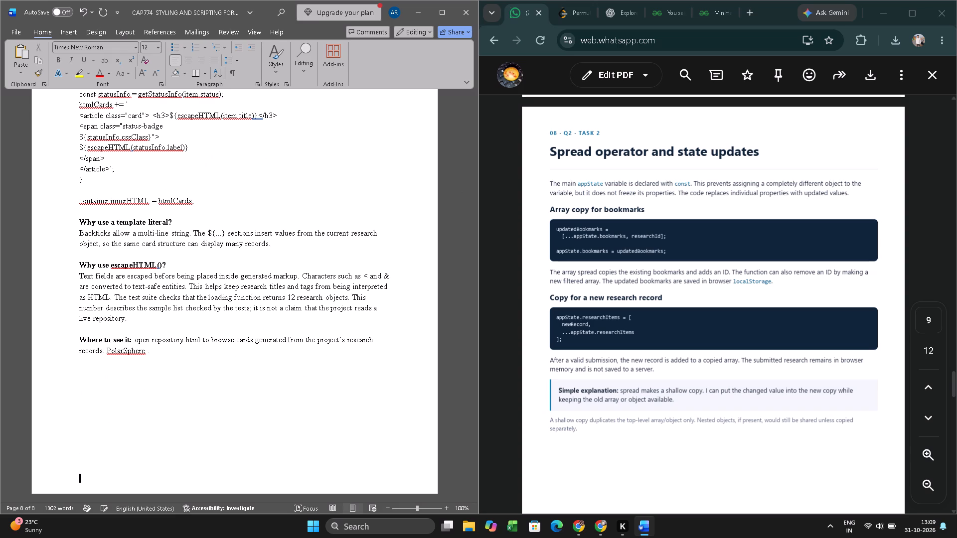
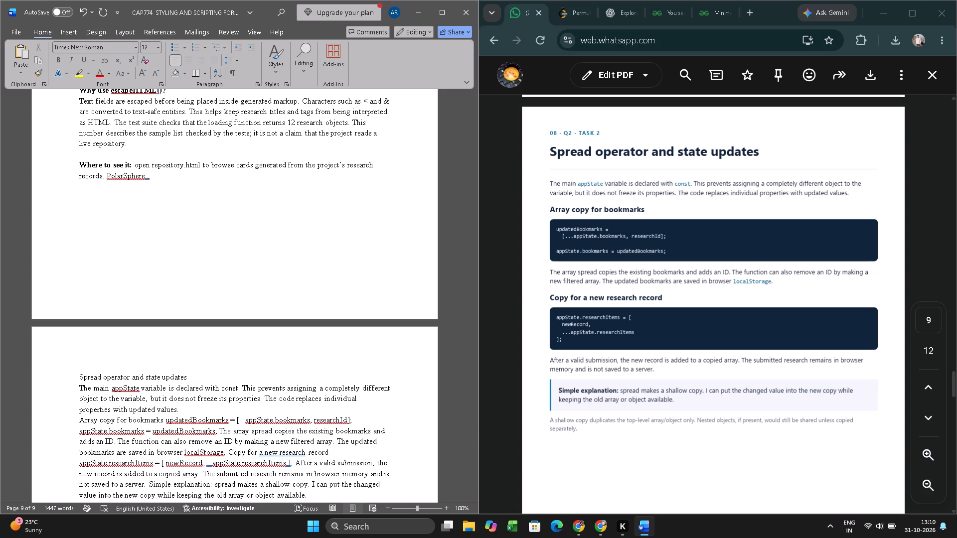
Set "Array copy for bookmarks" on its own line with a blank line above and below it.
key(shift+Return)
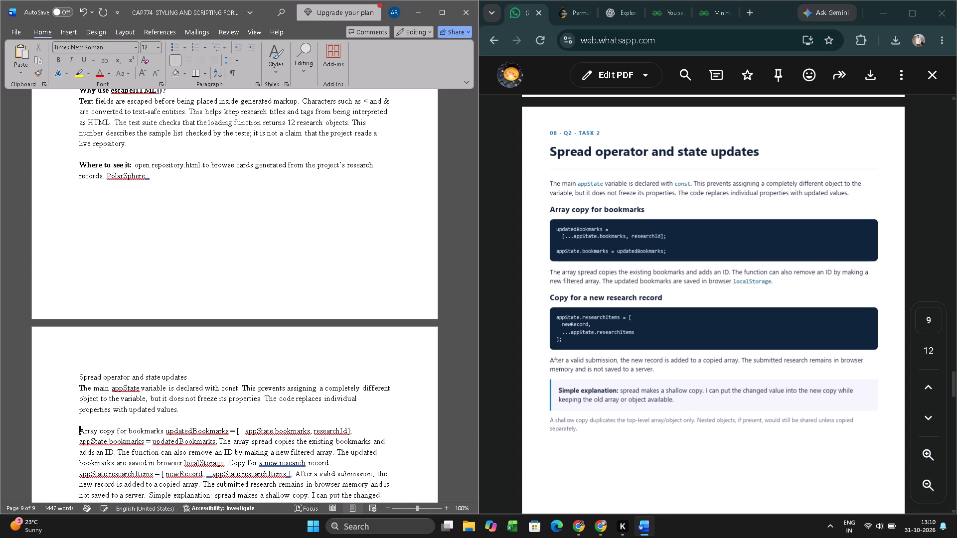
scroll(171, 421, down, 1)
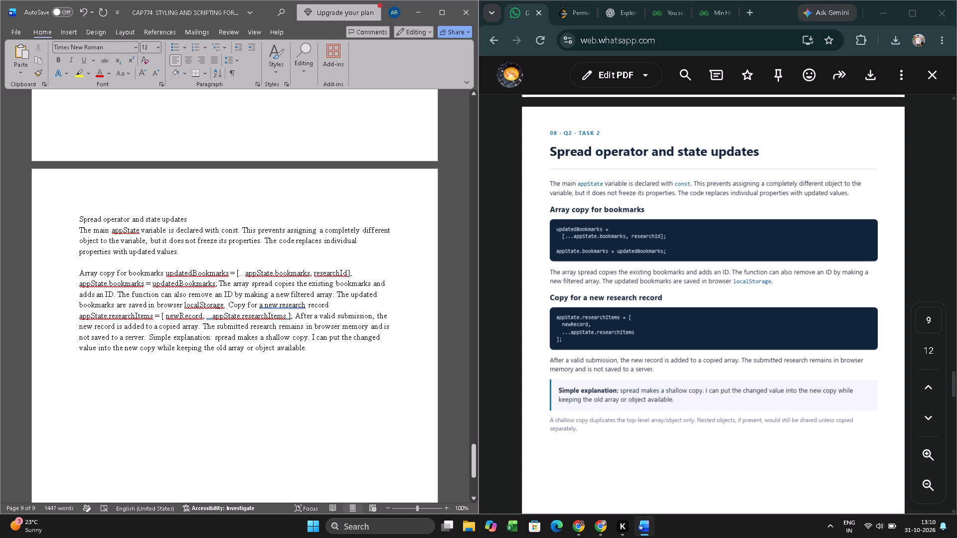
click(165, 273)
key(shift+Return)
key(shift+Return)
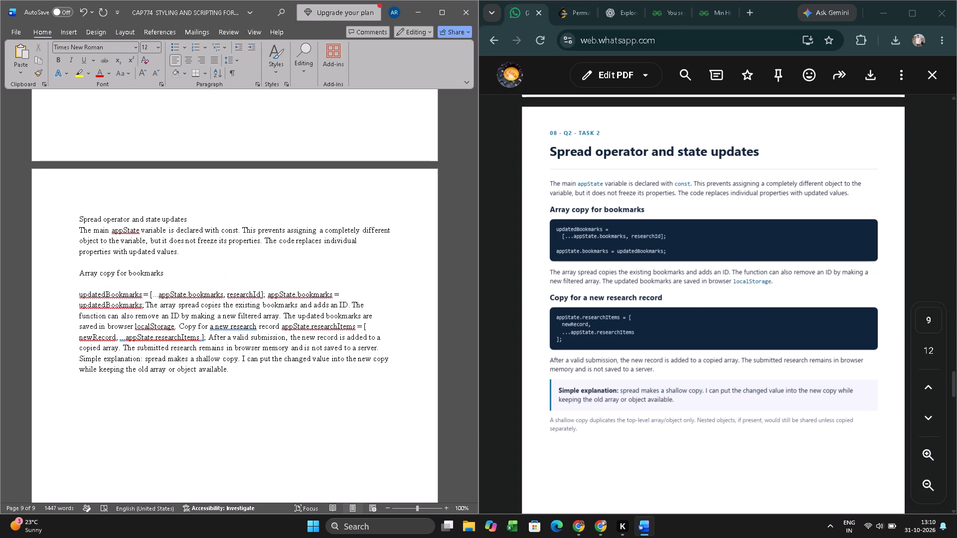
Split the bookmark code after "updatedBookmarks =", leave a blank line before "appState.bookmarks = updatedBookmarks;", and another before "The array spread".
click(150, 296)
key(shift+Return)
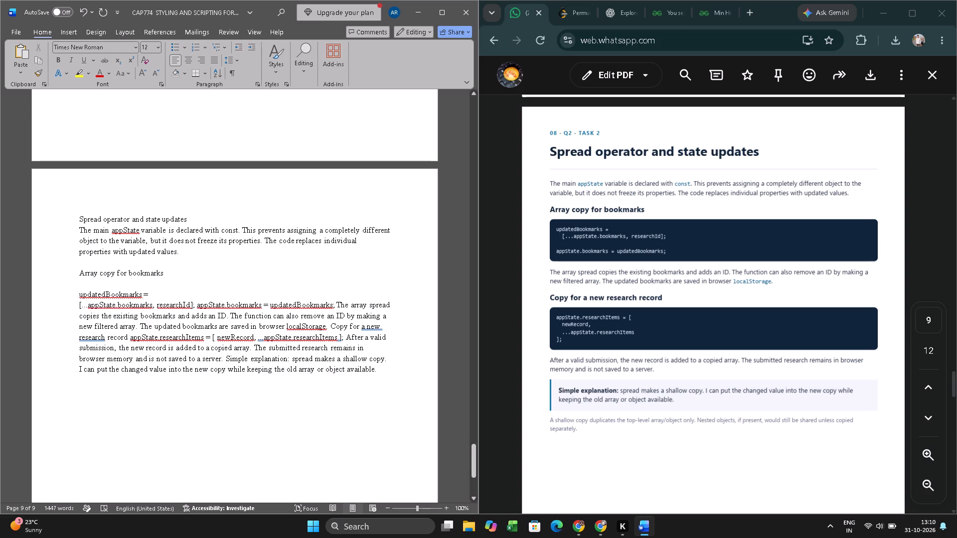
click(196, 304)
key(shift+Return)
key(shift+Return)
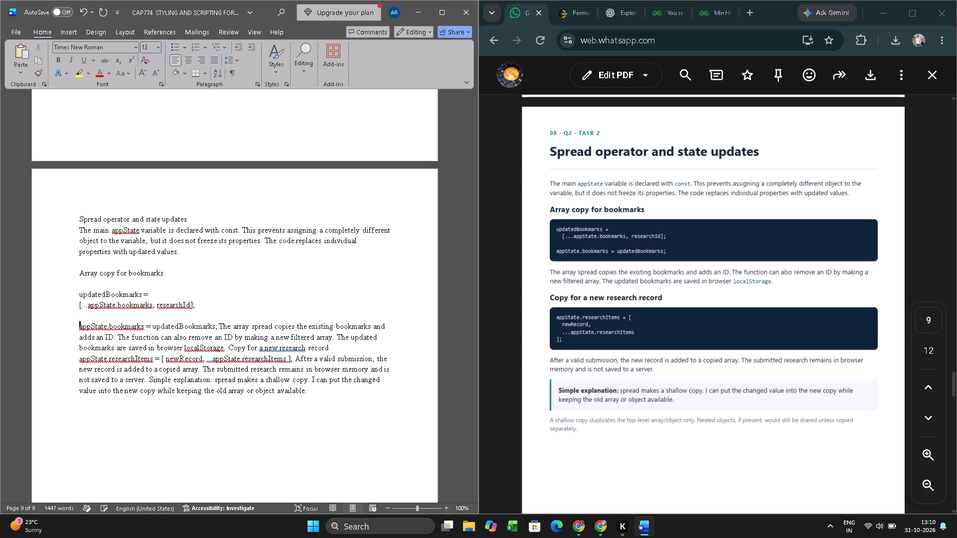
click(217, 323)
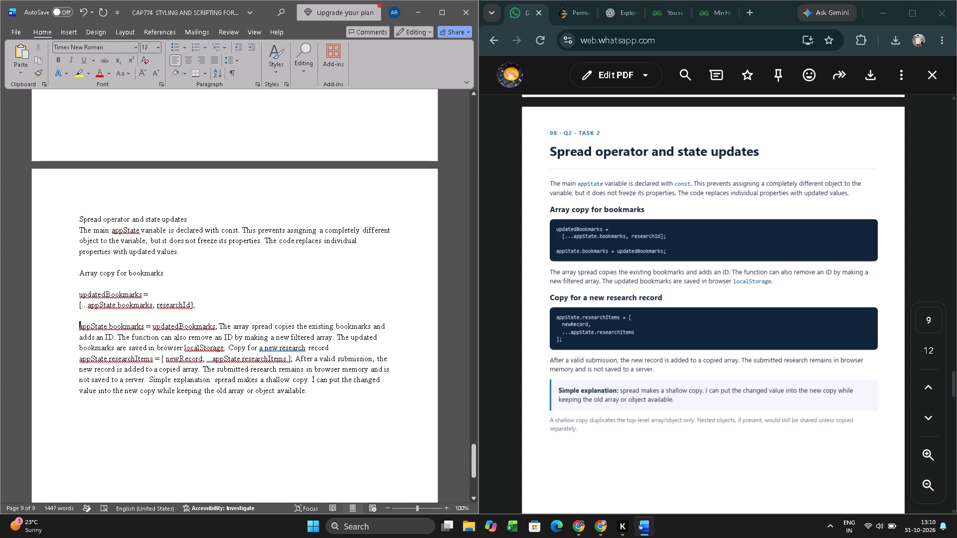
key(shift+Return)
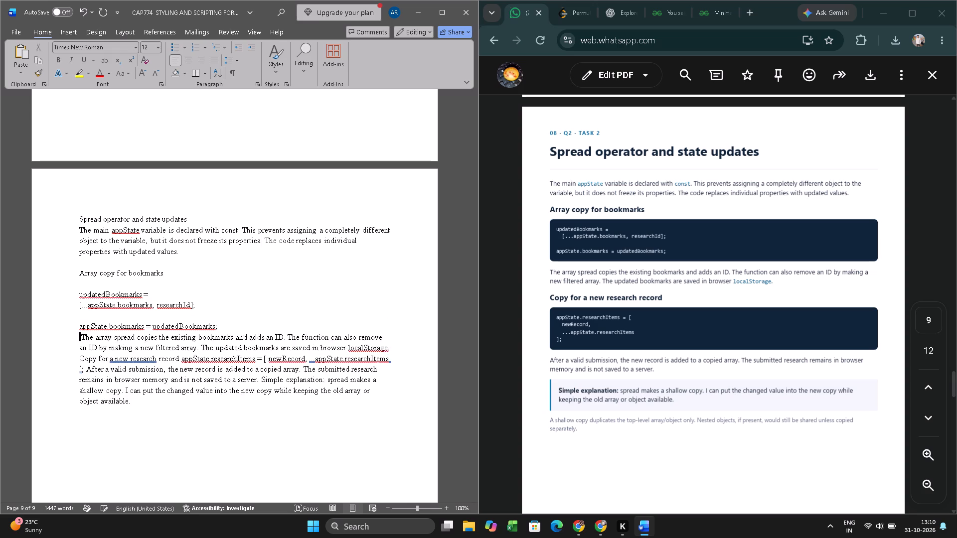
key(shift+Return)
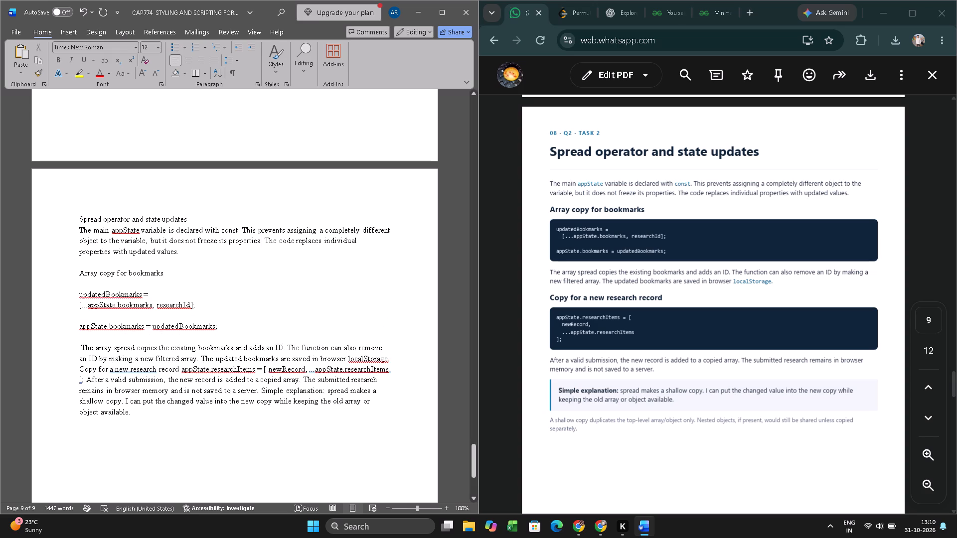
Make the headings "Spread operator and state updates" and "Array copy for bookmarks" bold.
drag(189, 220, 111, 226)
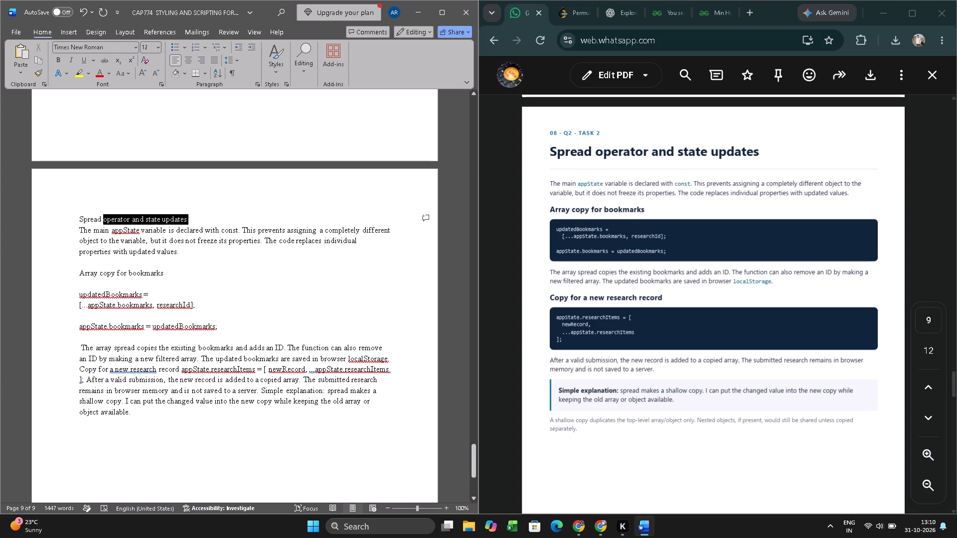
drag(111, 226, 59, 224)
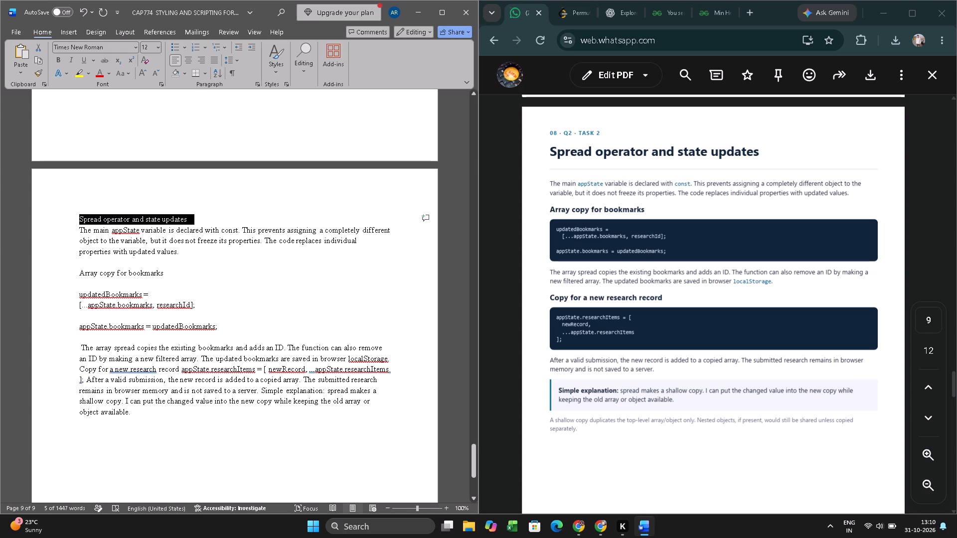
key(ctrl+b)
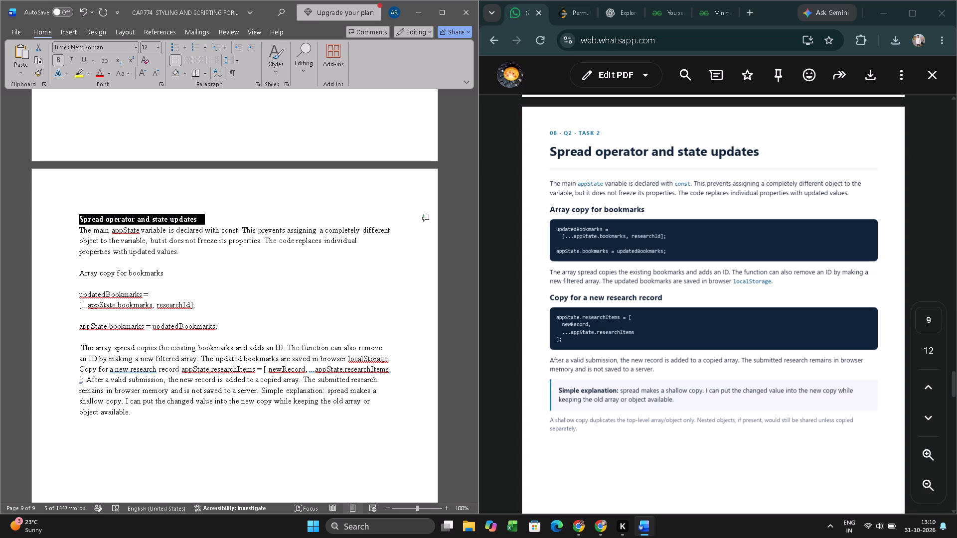
click(132, 247)
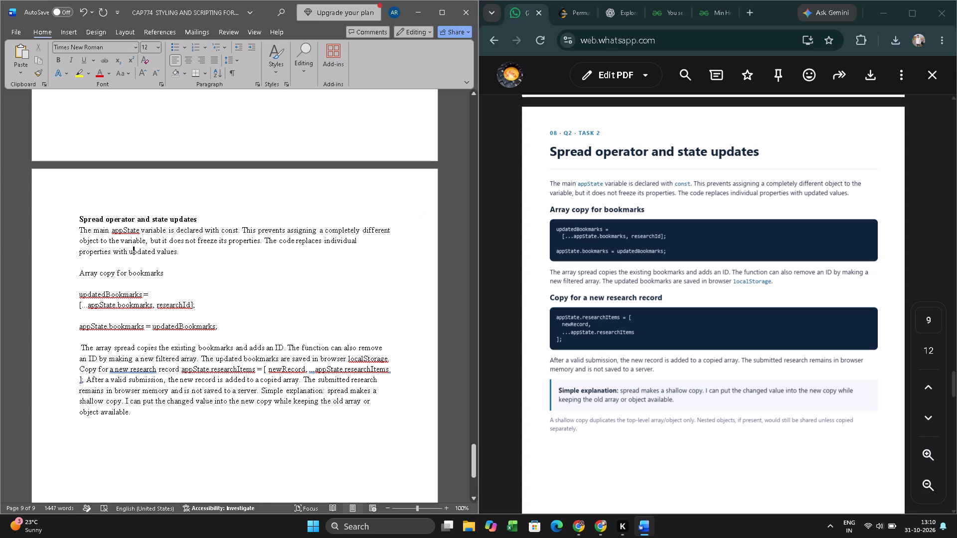
drag(165, 272, 70, 277)
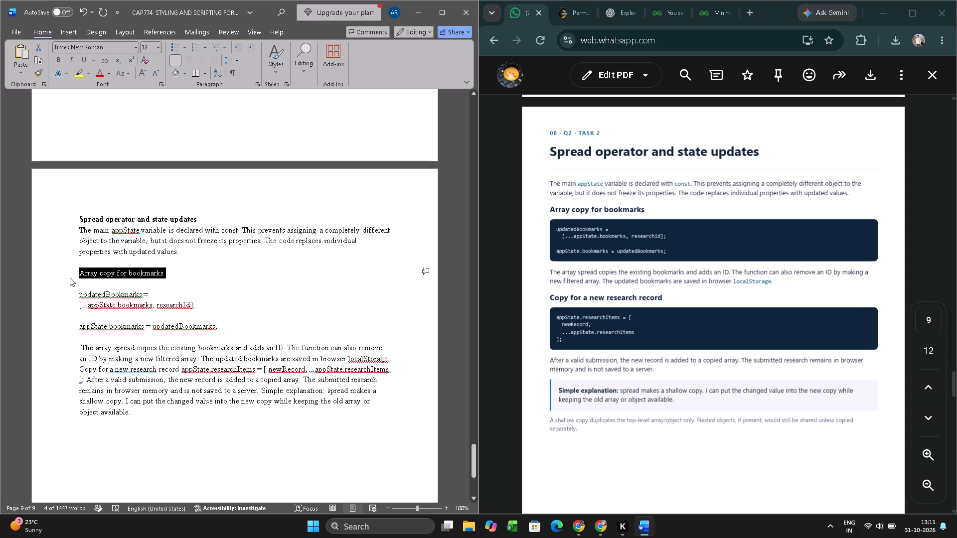
key(ctrl+b)
key(ctrl+b)
key(ctrl+b)
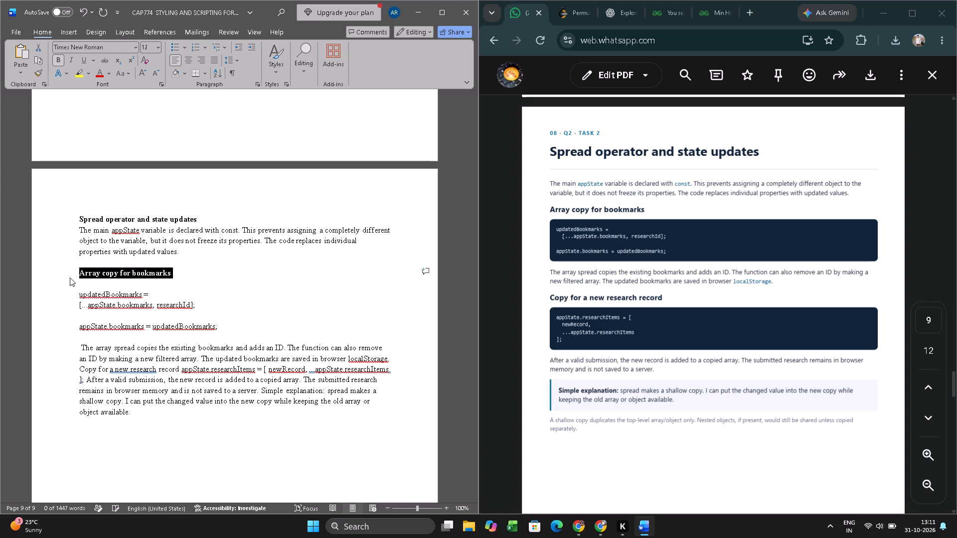
click(158, 319)
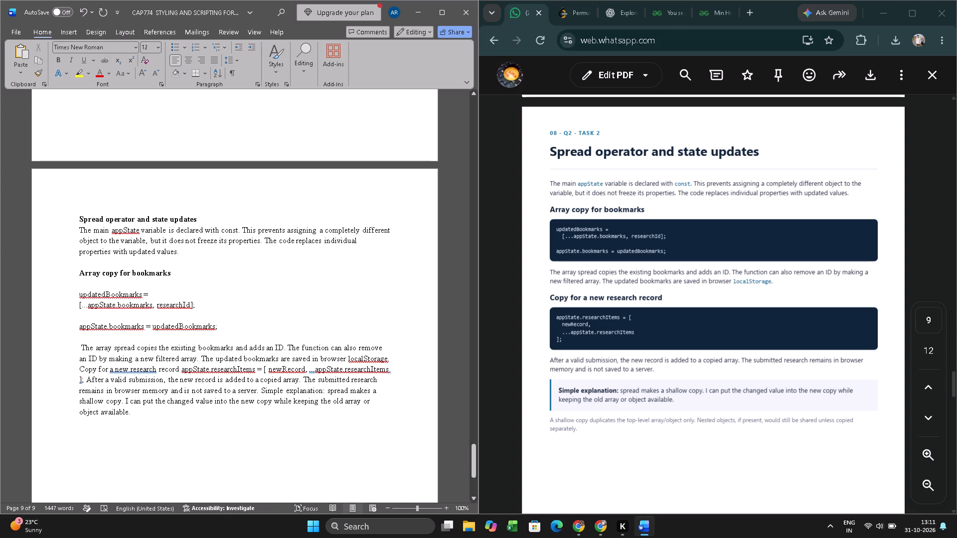
Move the "Simple explanation:" text to a new line after a blank line and make its label bold.
click(262, 393)
key(shift+Return)
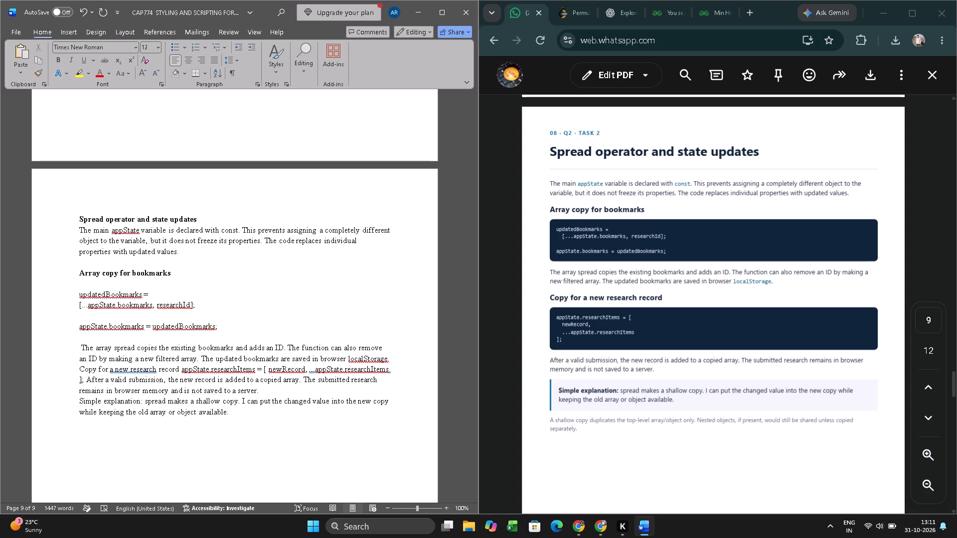
key(shift+Return)
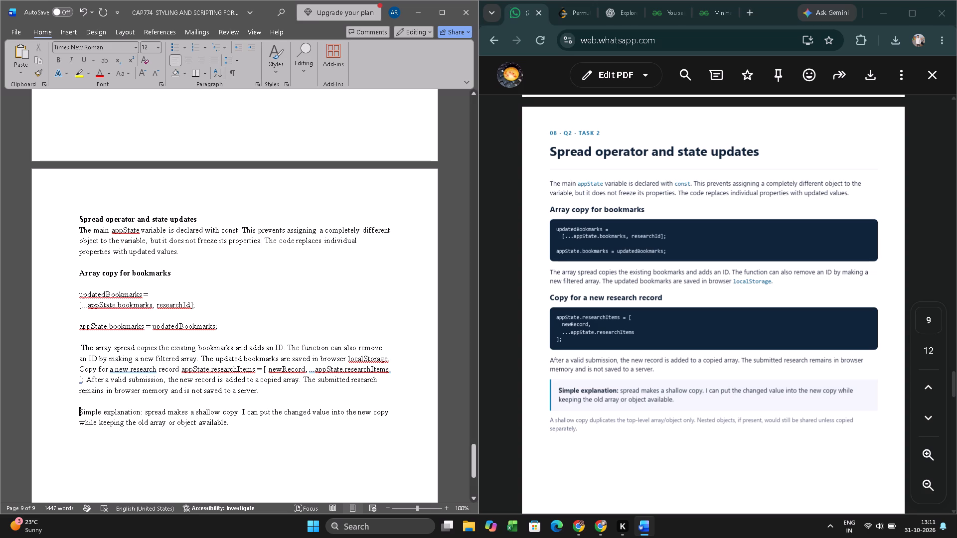
drag(141, 413, 113, 413)
click(142, 411)
drag(142, 411, 82, 415)
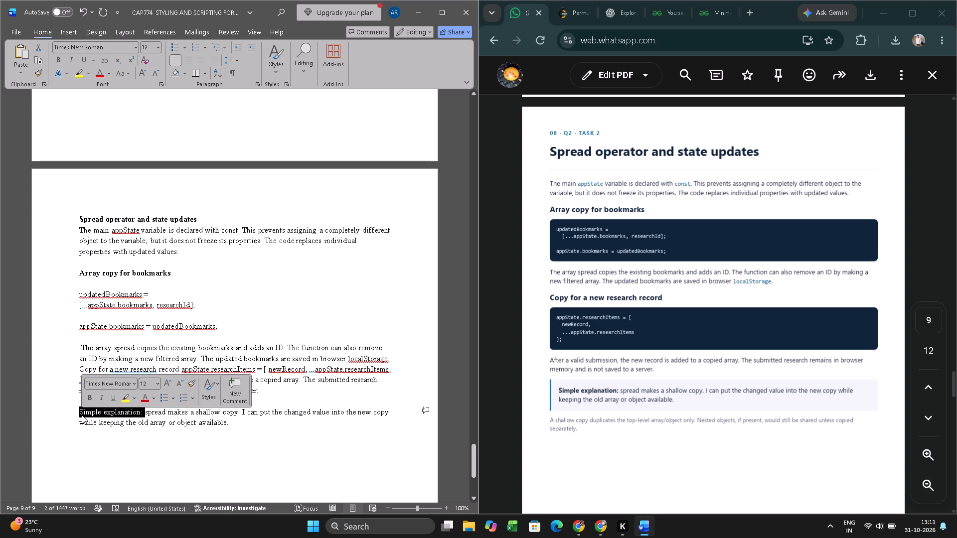
key(ctrl+b)
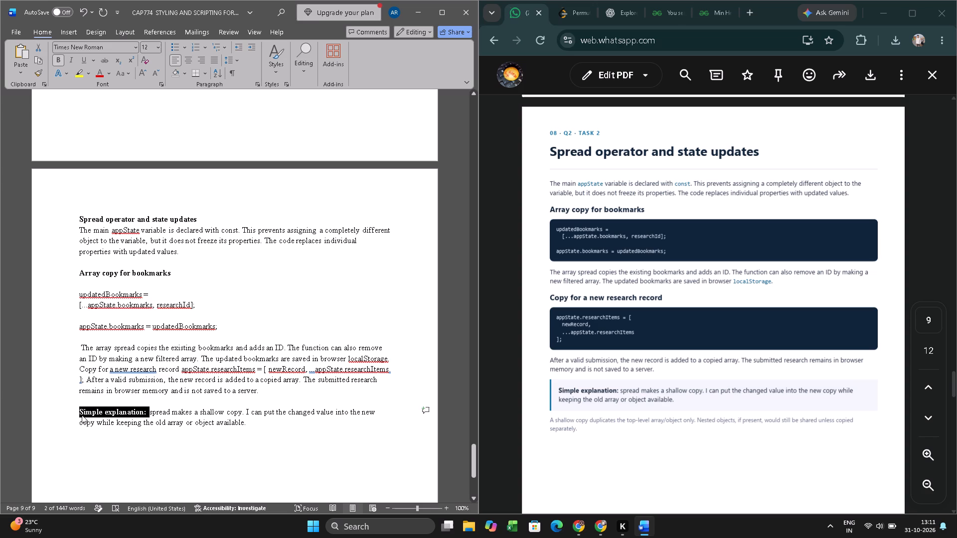
click(146, 408)
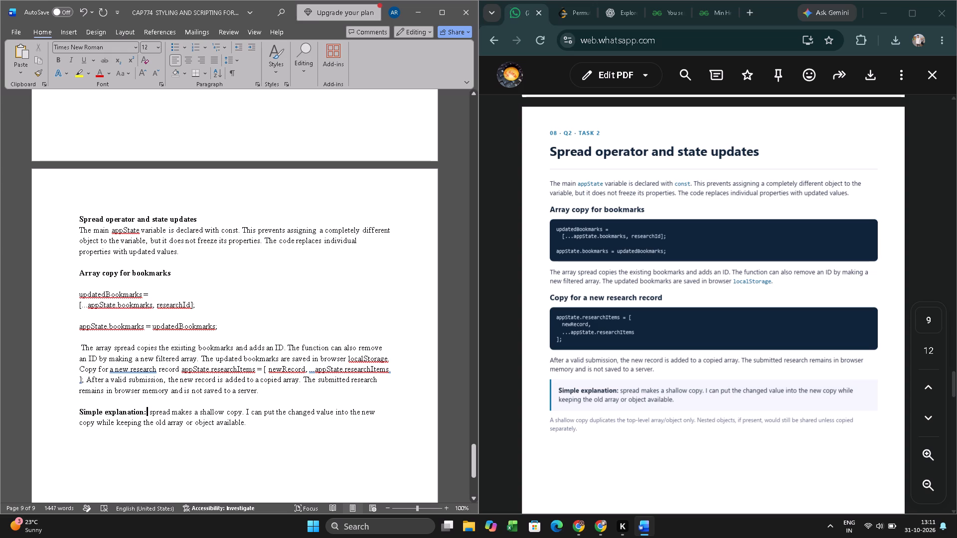
Set "Copy for a new research record" on its own line with blank lines around it and make it bold.
click(180, 369)
key(shift+Return)
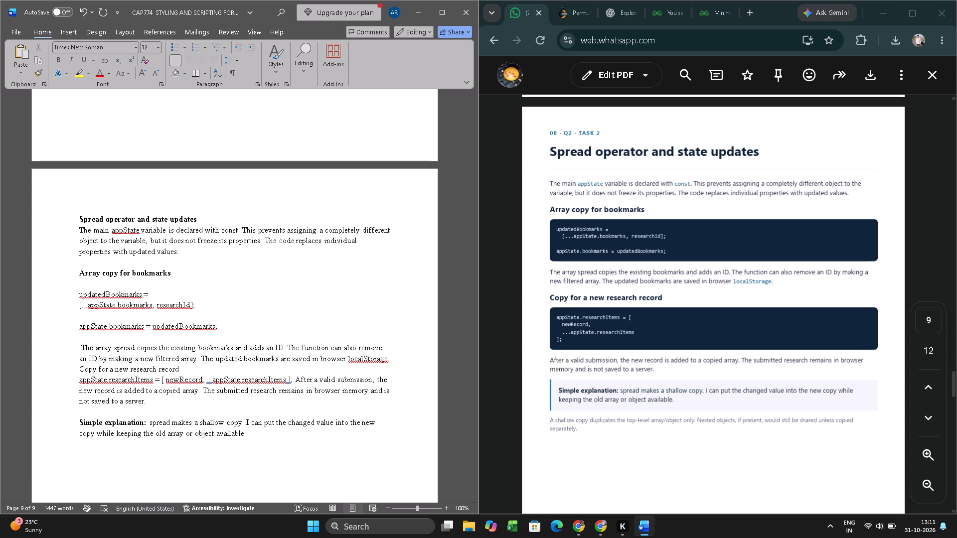
key(shift+Return)
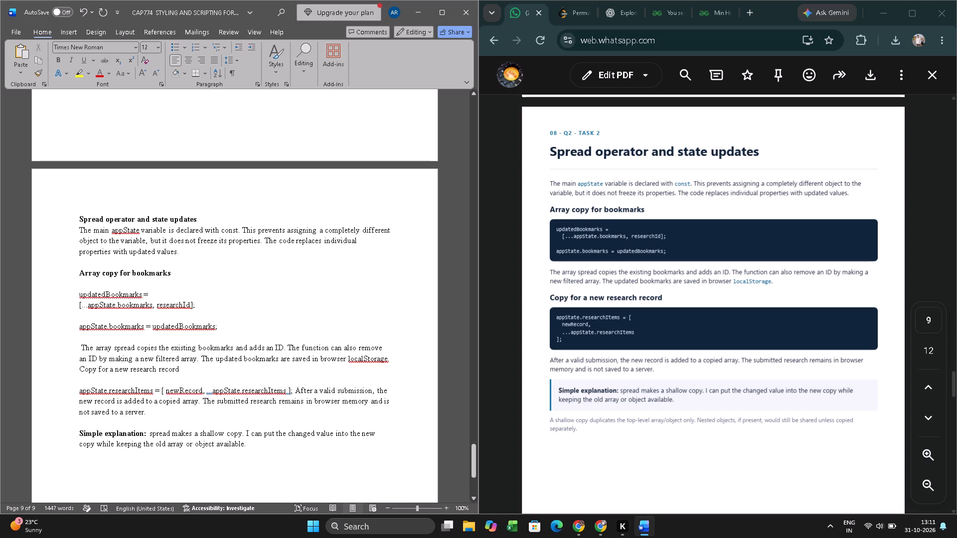
click(393, 355)
key(shift+Return)
key(shift+Return)
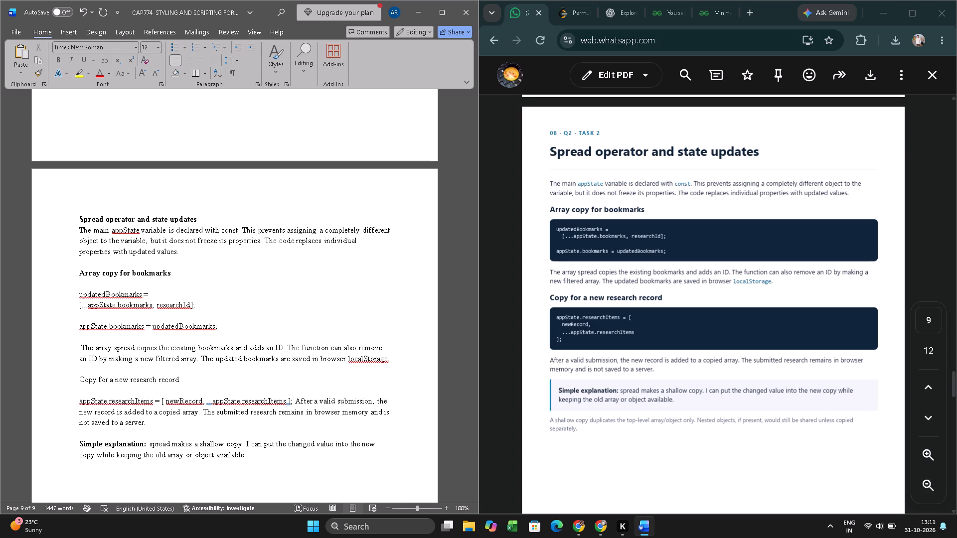
click(178, 380)
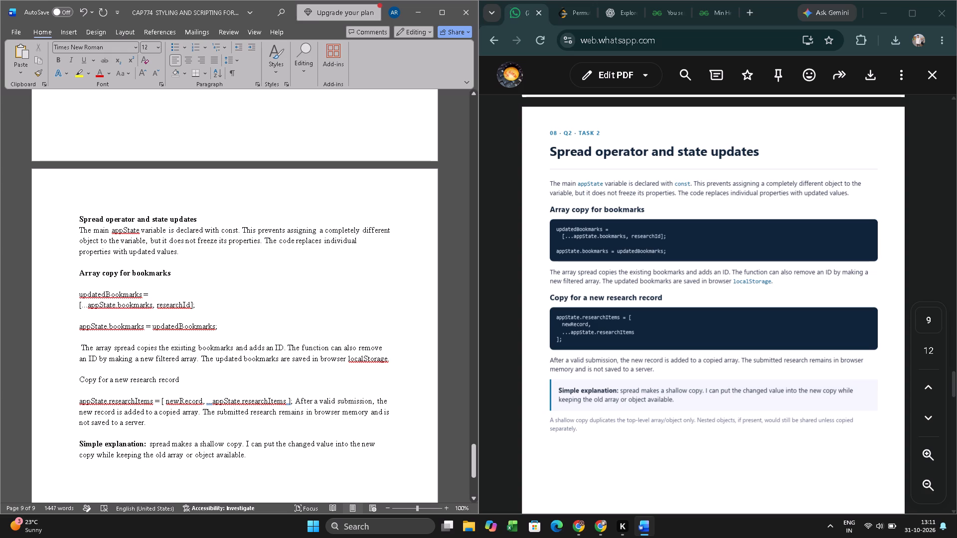
drag(78, 379, 182, 381)
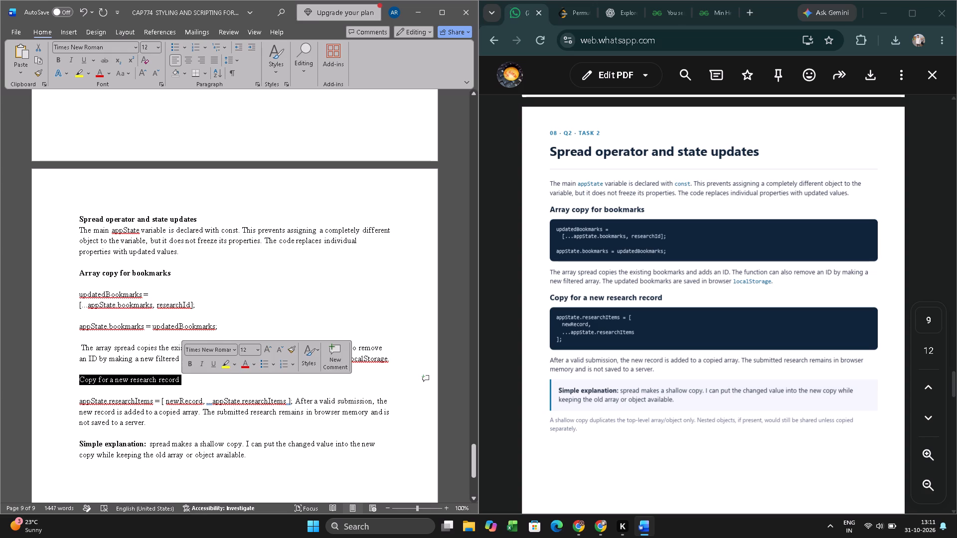
key(ctrl+b)
click(201, 380)
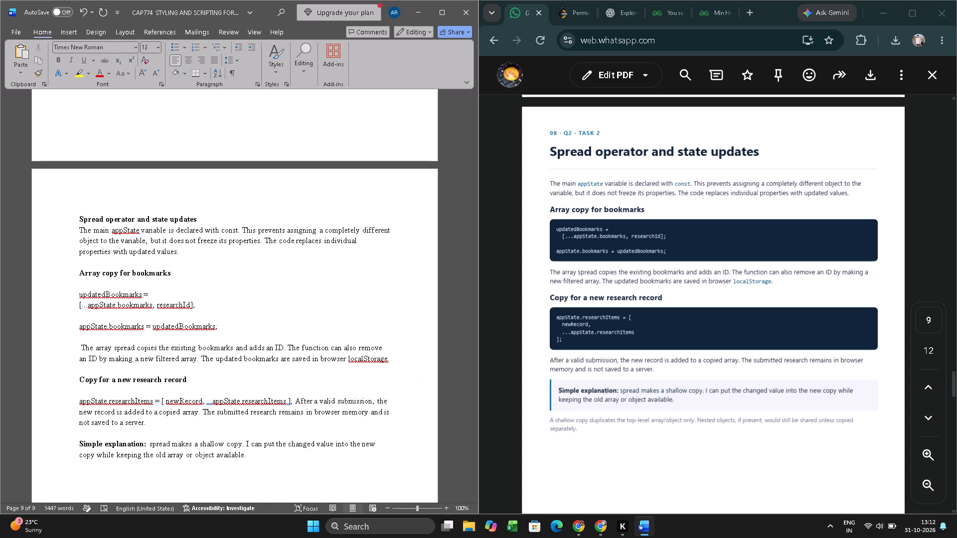
Split the researchItems code after "[", "newRecord," and "...appState.researchItems", and set "After a valid submission" on a new line after a blank line.
click(165, 400)
key(shift+Return)
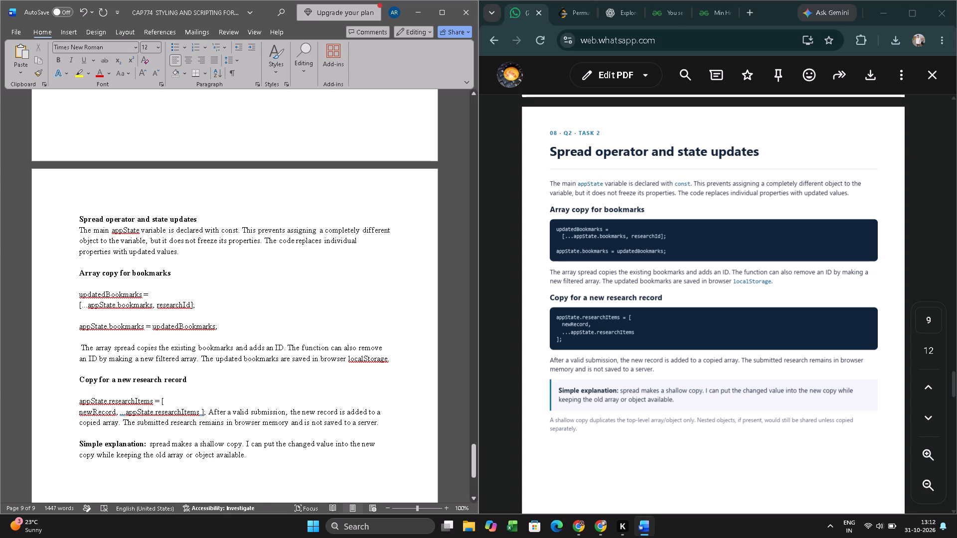
click(120, 413)
key(shift+Return)
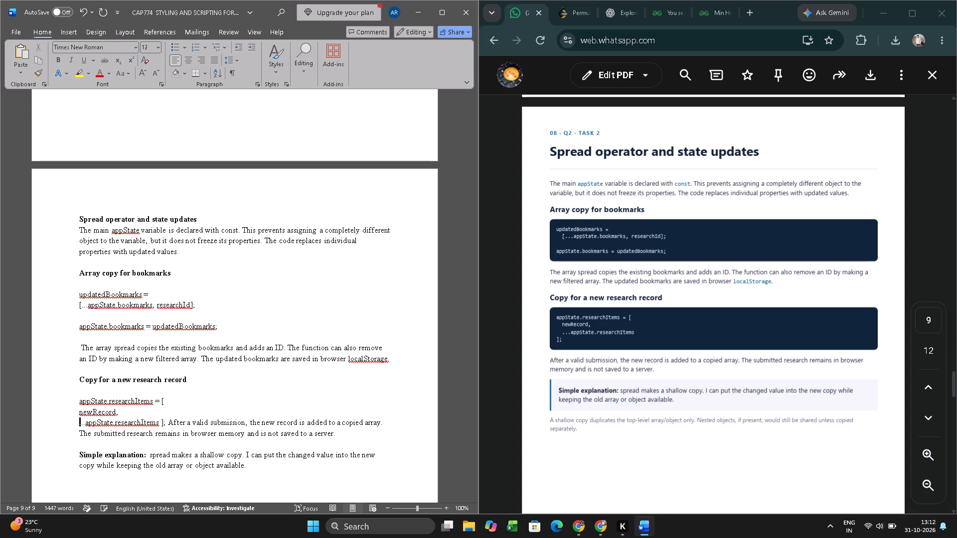
click(161, 423)
key(shift+Return)
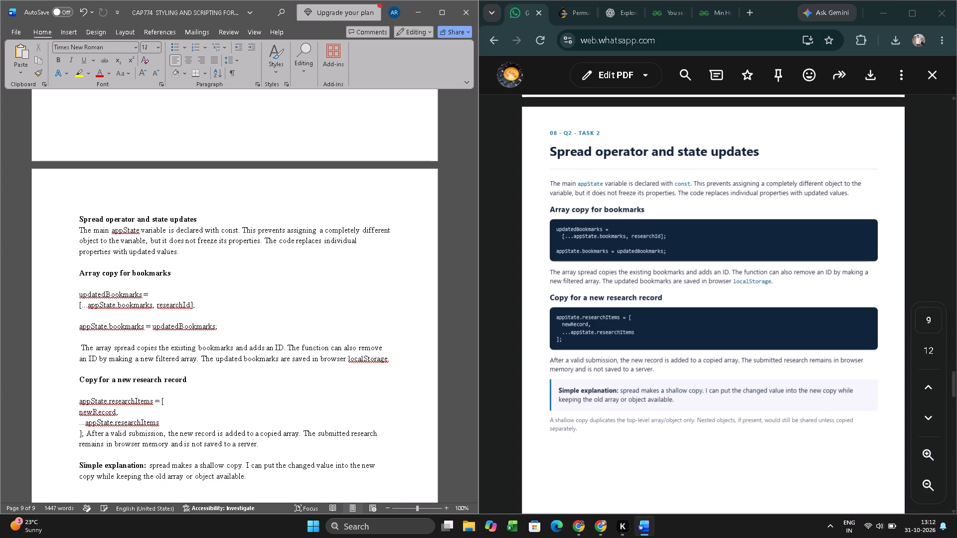
click(89, 431)
key(Left)
key(shift+Return)
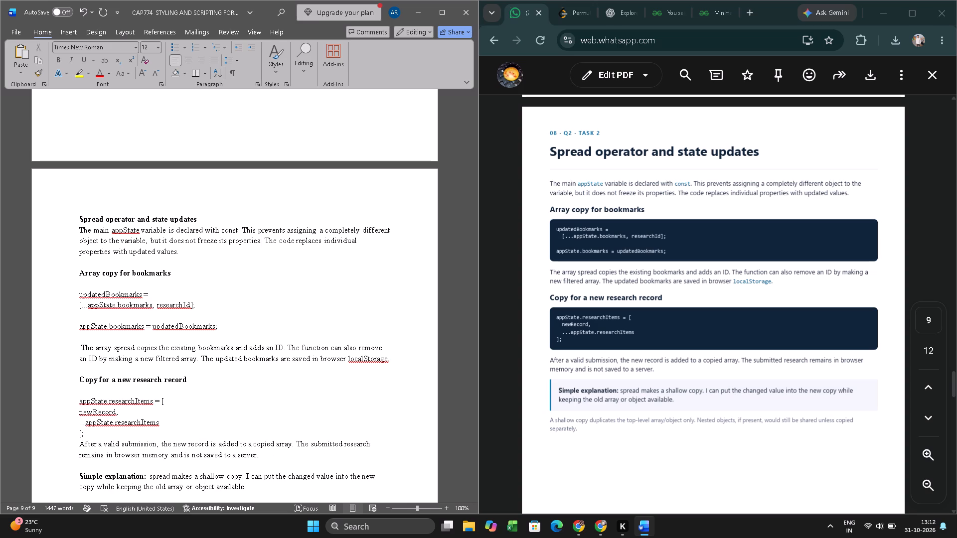
key(shift+Return)
Review the remaining reference PDF pages, from "Falsy checks and input types" through "Status switch and grant estimator" to the conclusion.
scroll(167, 446, down, 1)
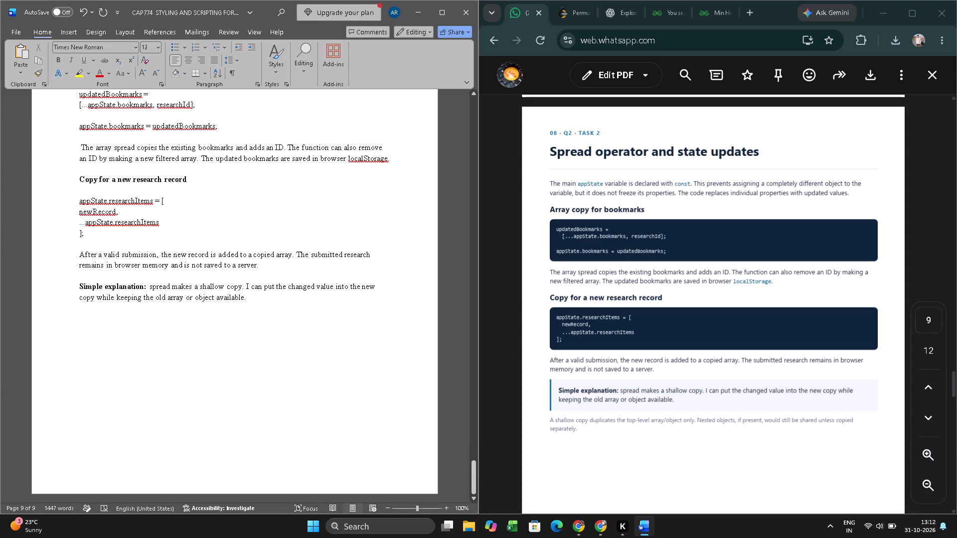
scroll(243, 341, up, 2)
scroll(243, 341, down, 1)
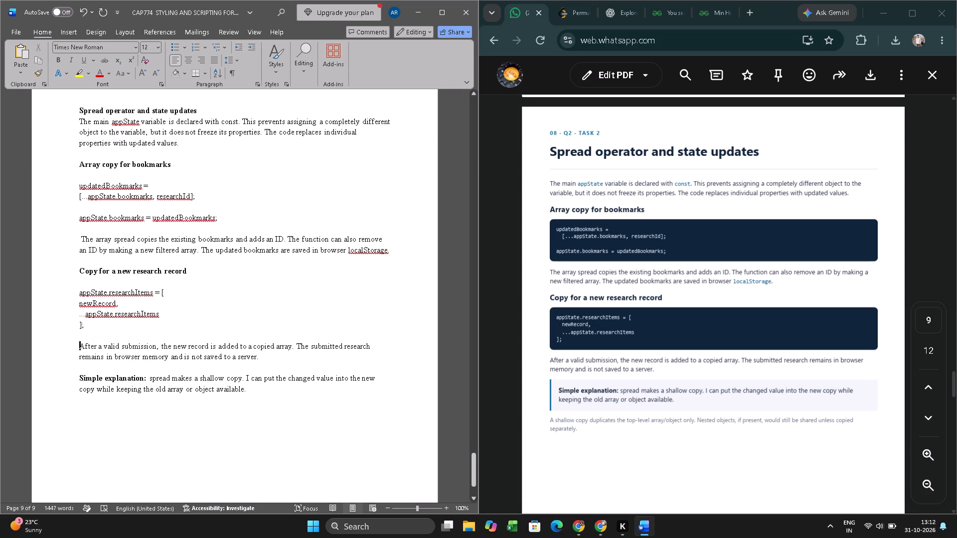
scroll(625, 342, down, 13)
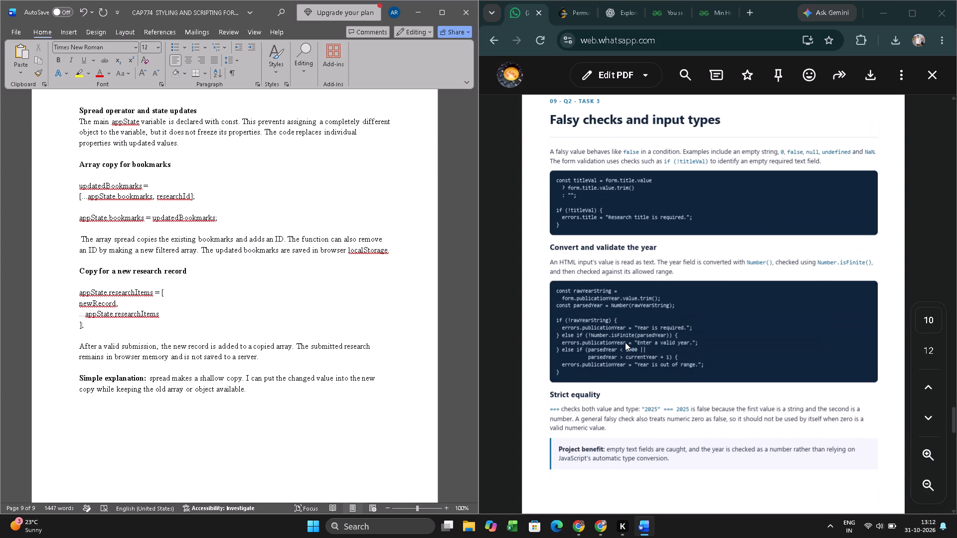
scroll(625, 342, down, 4)
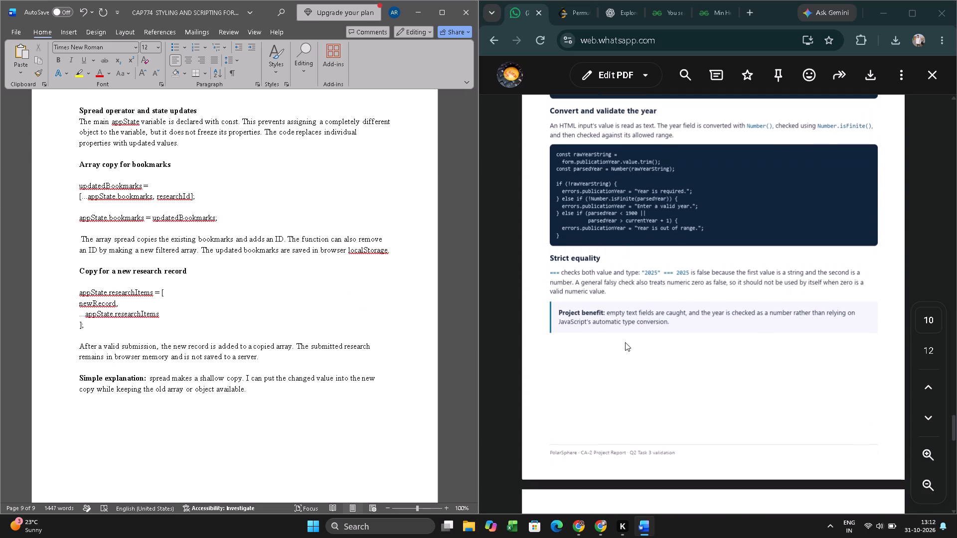
scroll(625, 342, down, 5)
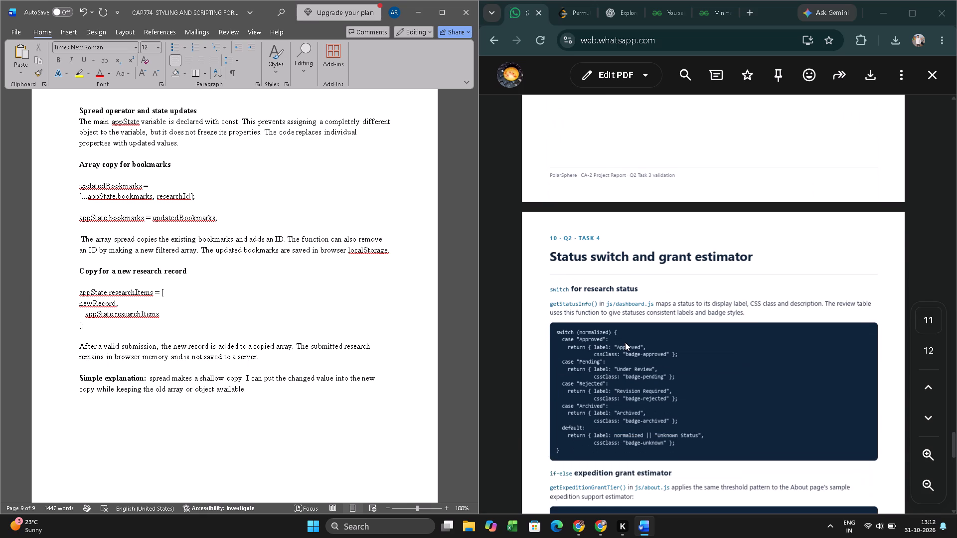
scroll(625, 342, down, 1)
scroll(625, 342, up, 2)
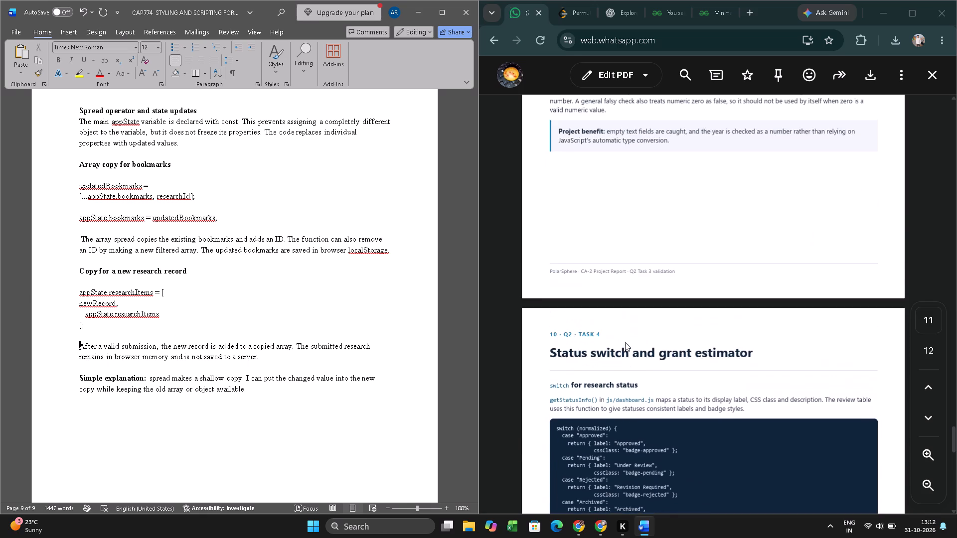
scroll(625, 342, up, 4)
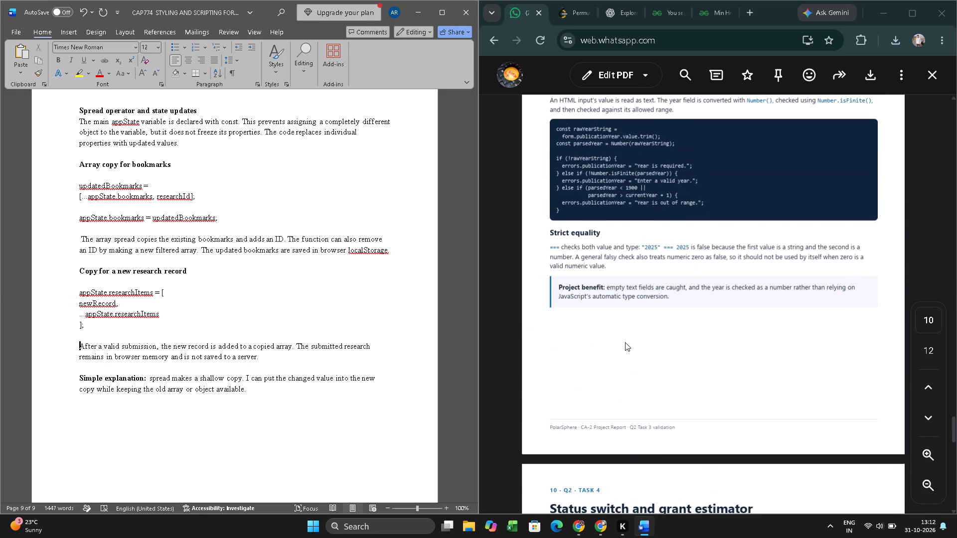
scroll(625, 342, up, 1)
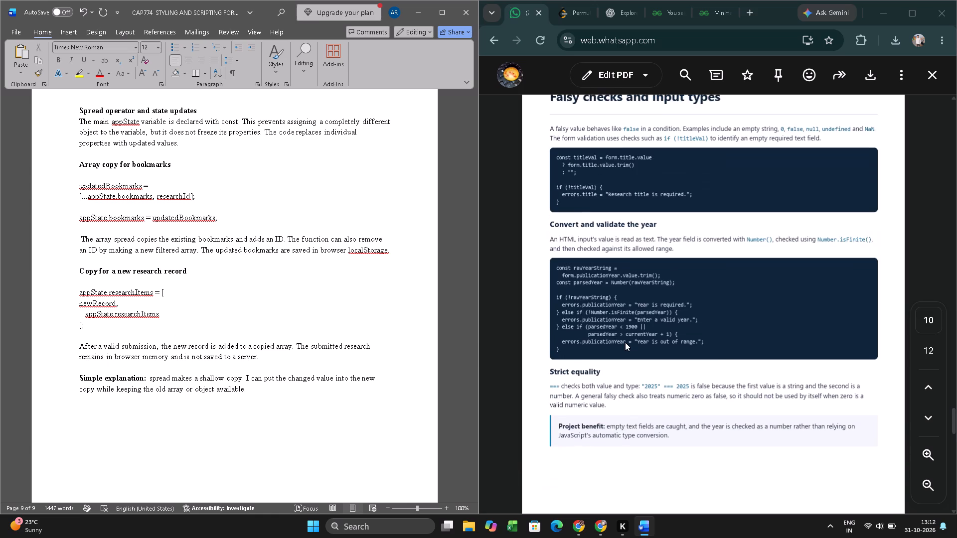
scroll(625, 342, up, 2)
scroll(625, 342, down, 1)
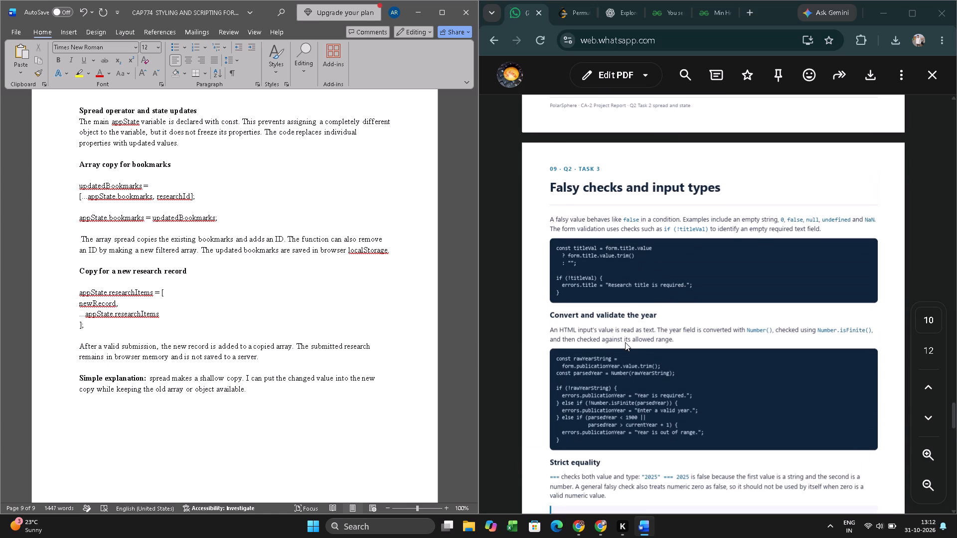
scroll(625, 342, down, 13)
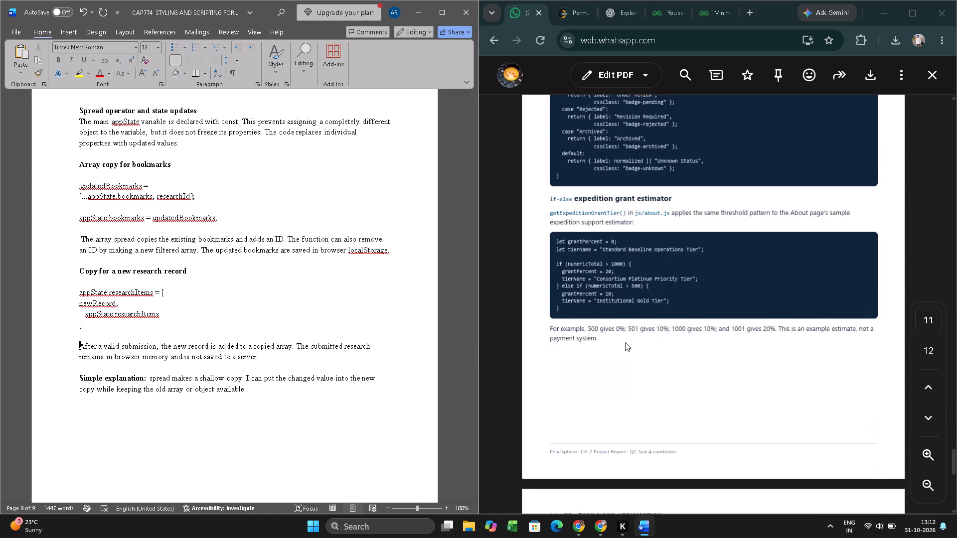
scroll(625, 342, down, 10)
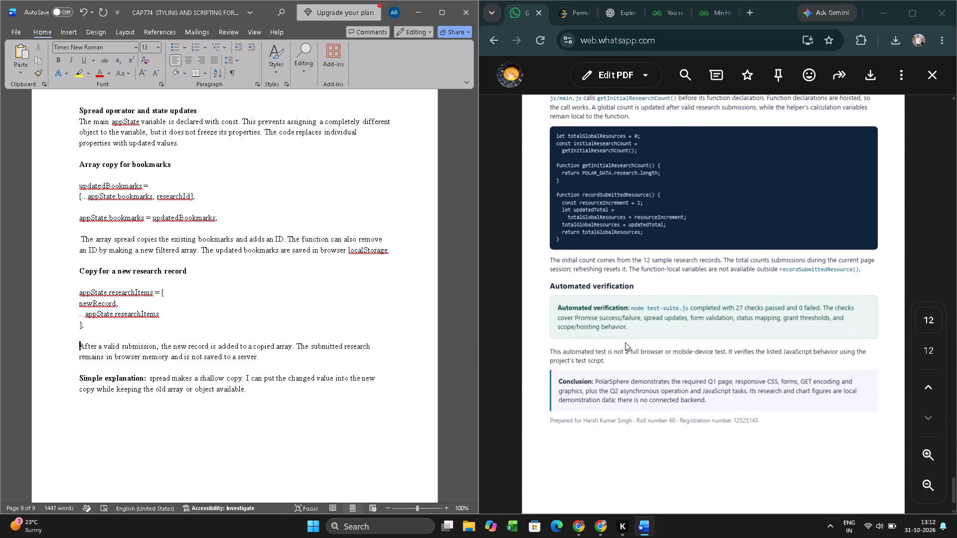
scroll(625, 342, down, 2)
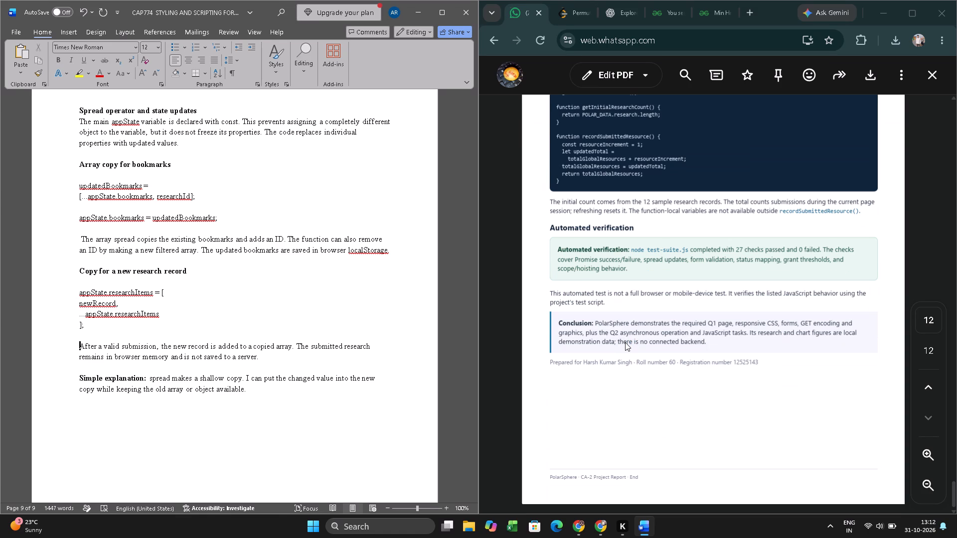
scroll(625, 342, up, 10)
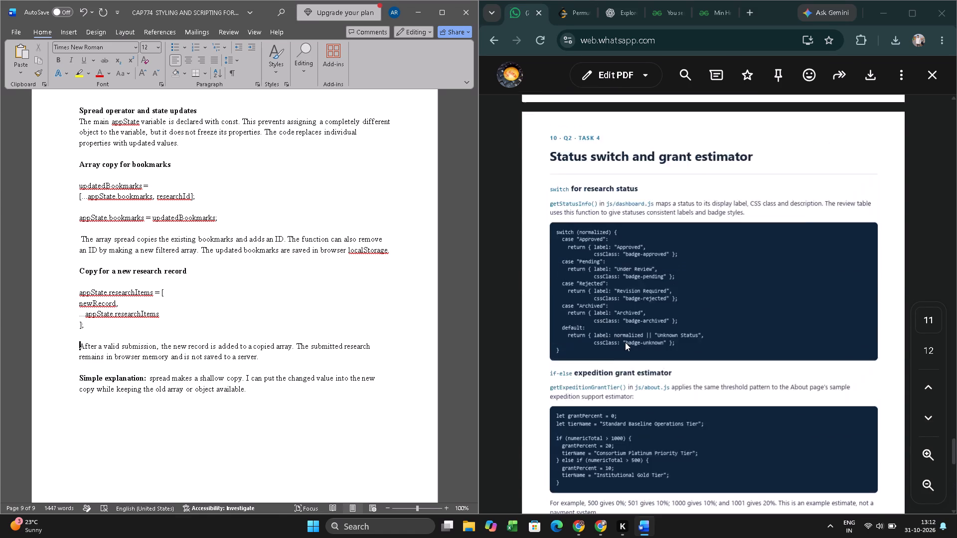
scroll(625, 342, up, 6)
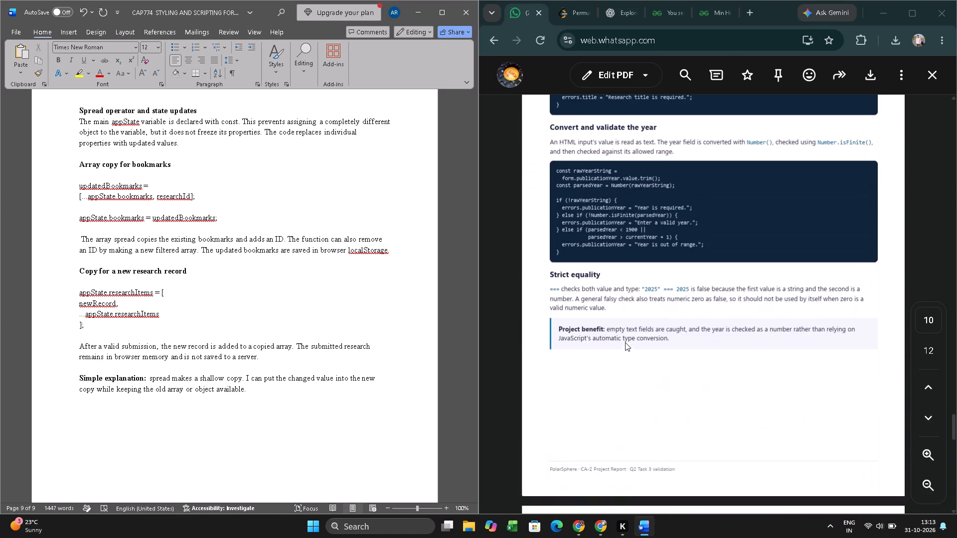
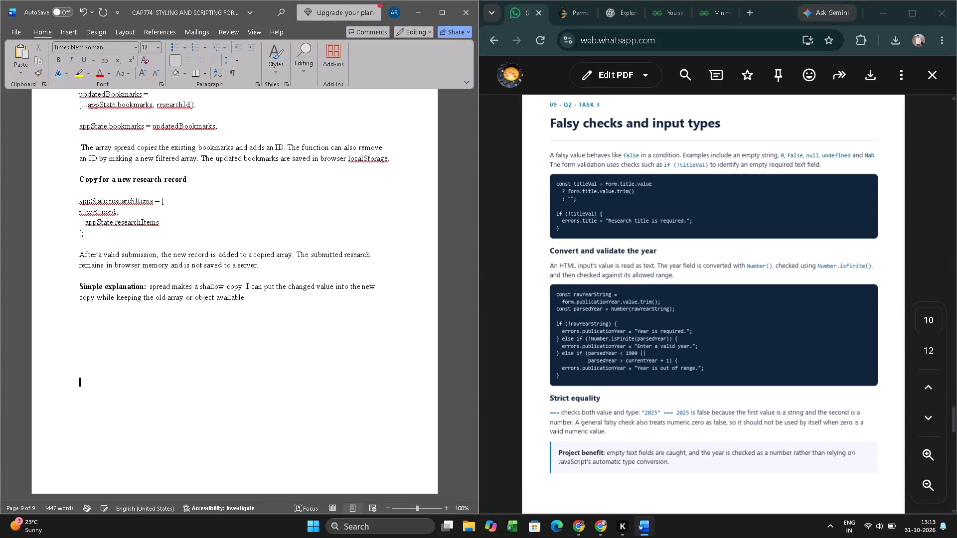
Add ten line breaks below the "Simple explanation" paragraph about shallow copies to extend the document onto a new page.
key(shift+Return)
key(shift+Return)
key(shift+Return)
key(shift+Return)
key(shift+Return)
key(shift+Return)
key(shift+Return)
key(shift+Return)
key(shift+Return)
key(shift+Return)
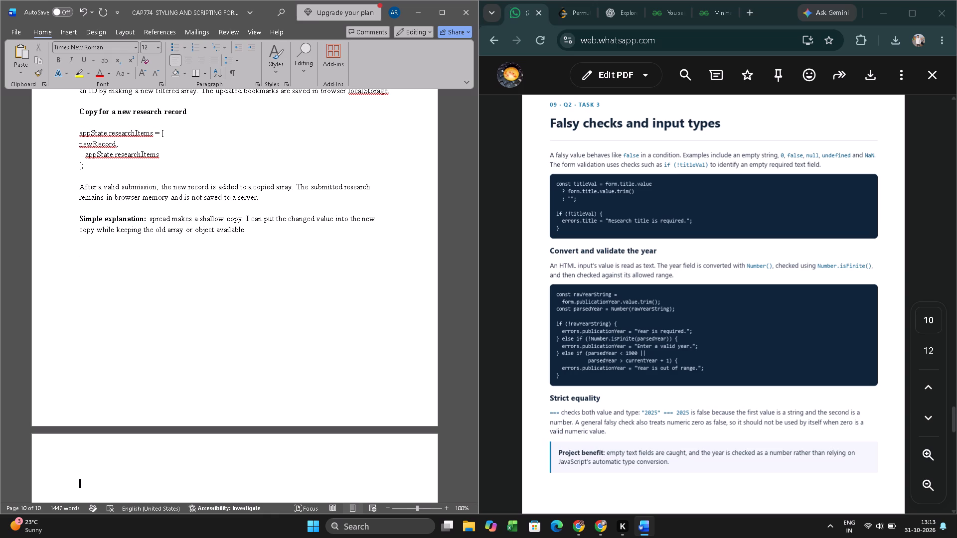
Paste the copied "Falsy checks and input types" section text below the "Simple explanation" paragraph.
key(Up)
key(Up)
key(Up)
key(Up)
key(Up)
key(Up)
key(Up)
key(Up)
key(Up)
key(Up)
key(Up)
key(Up)
key(Up)
key(Up)
key(Up)
key(Up)
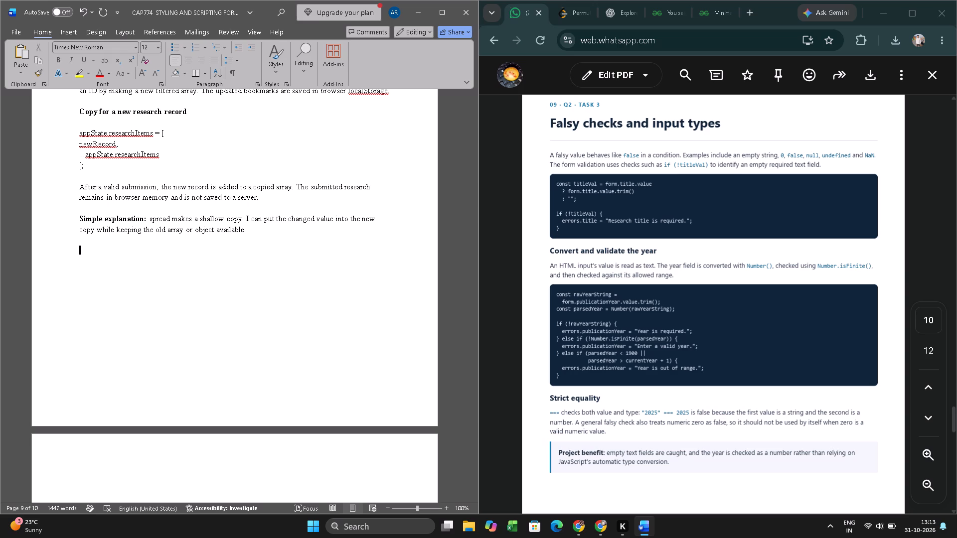
key(Down)
key(Up)
key(Down)
key(ctrl+b)
key(ctrl+v)
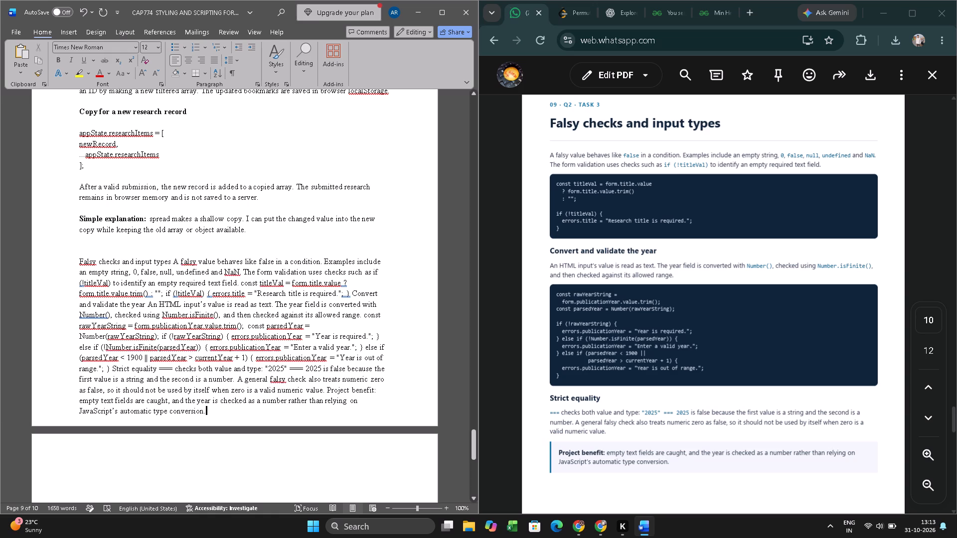
Put "Falsy checks and input types" on its own line and start the "const titleVal" code on a new line.
click(172, 262)
key(shift+Return)
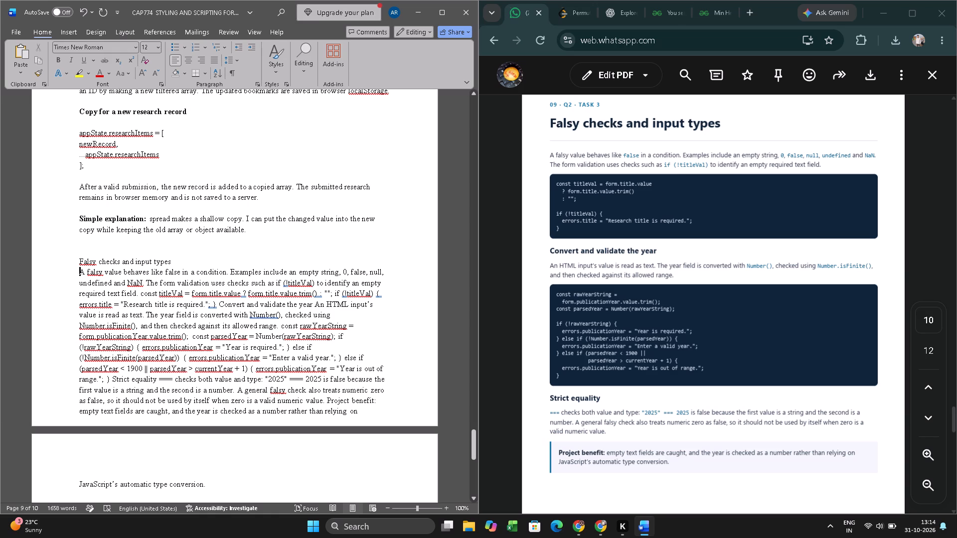
click(140, 290)
key(shift+Return)
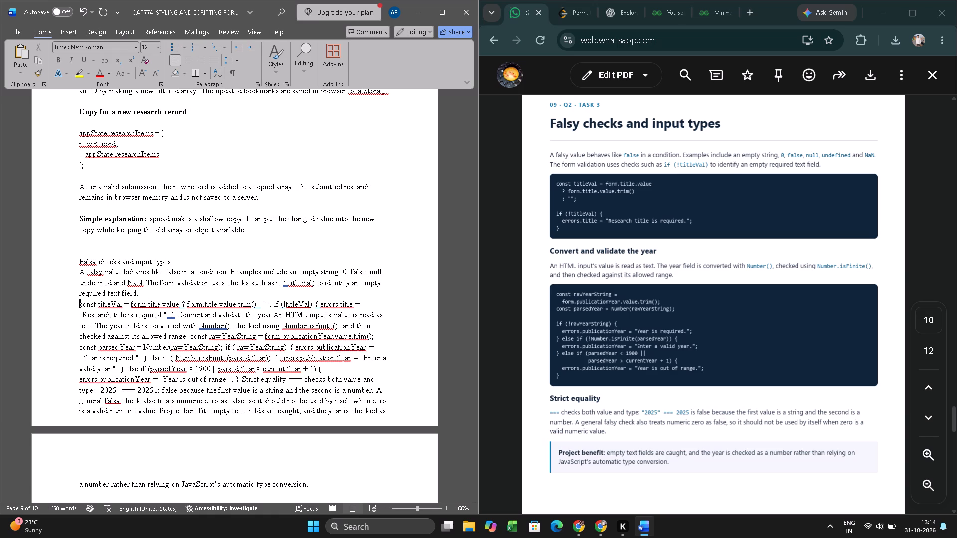
Remove the extra blank line above "Falsy checks and input types".
double_click(81, 251)
key(BackSpace)
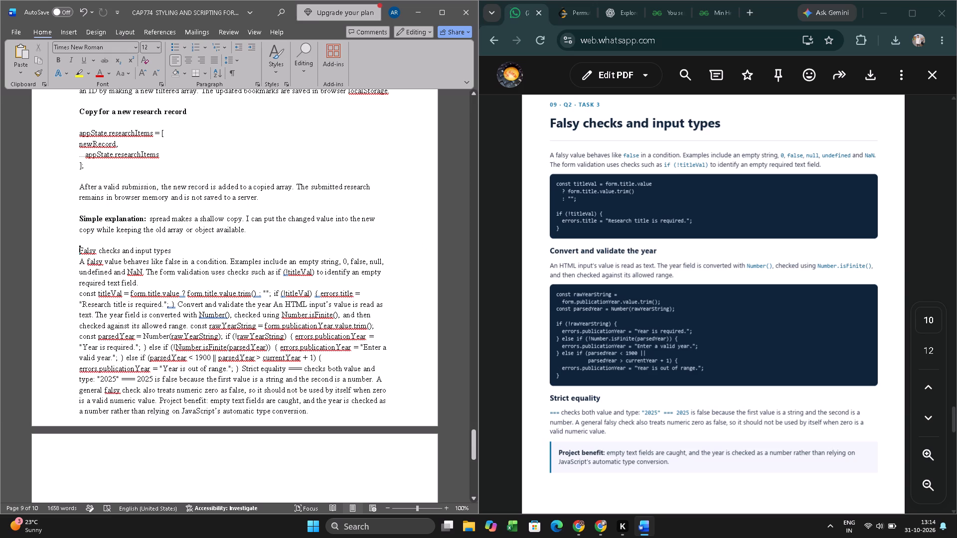
Break the "const titleVal" code into separate lines, from "? form.title.value.trim()" to the closing brace, following the reference code block.
click(184, 289)
key(Left)
key(shift+Return)
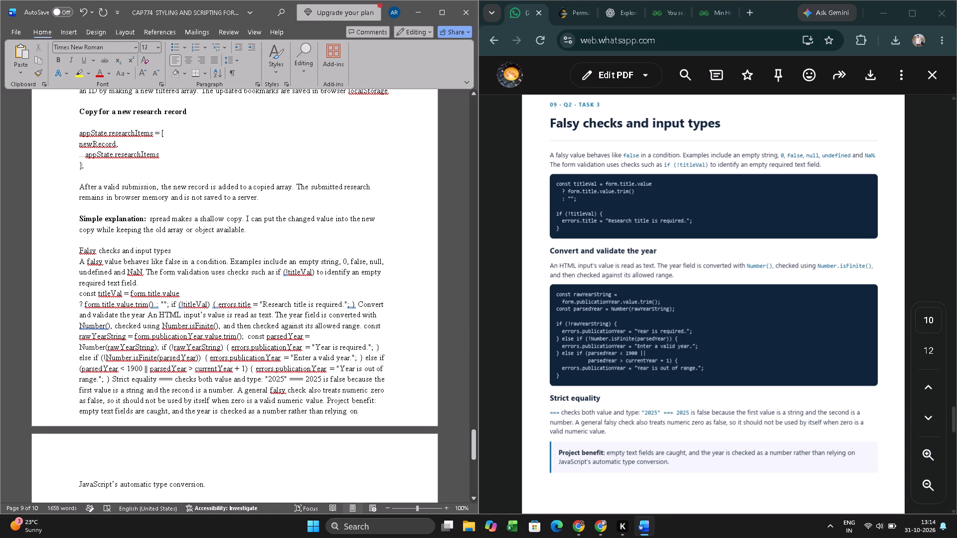
click(155, 304)
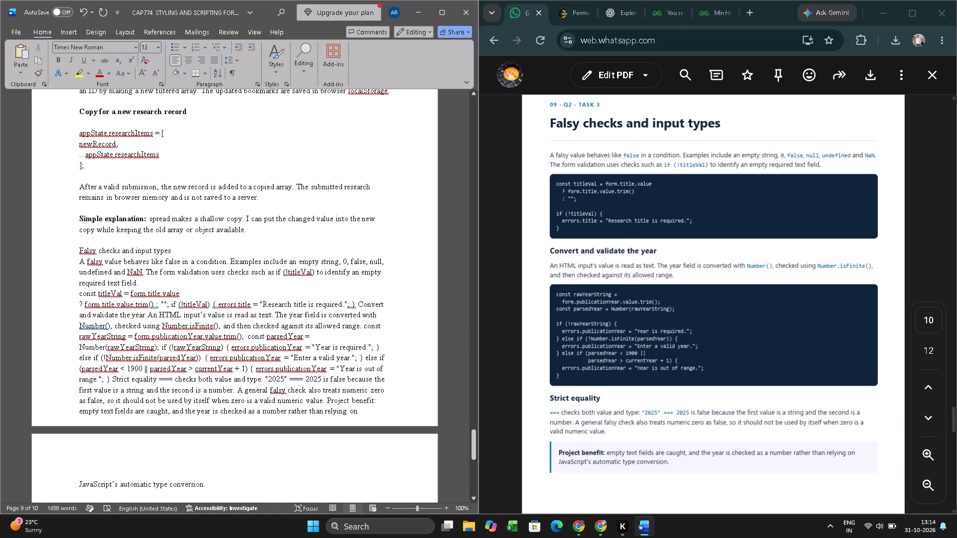
click(159, 304)
click(155, 304)
key(shift+Return)
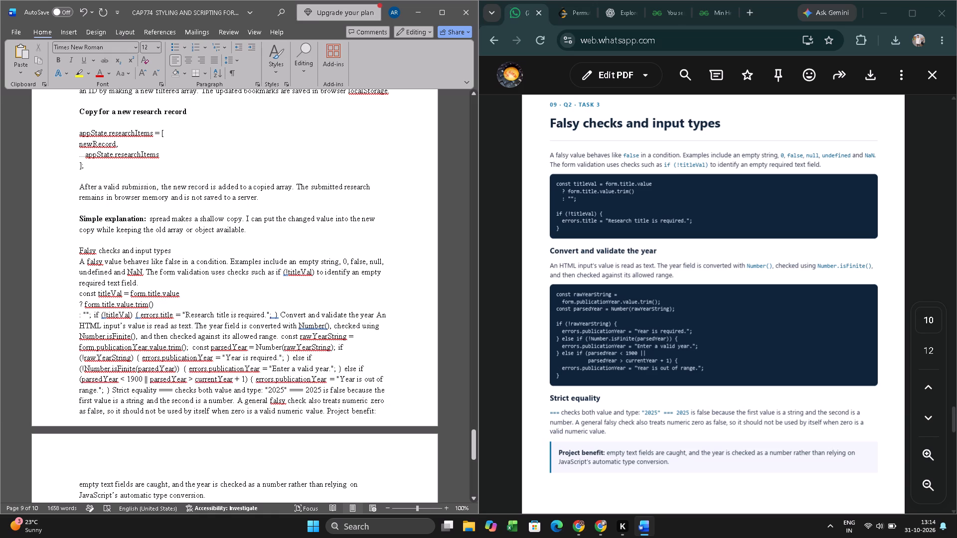
click(141, 313)
click(94, 313)
key(shift+Return)
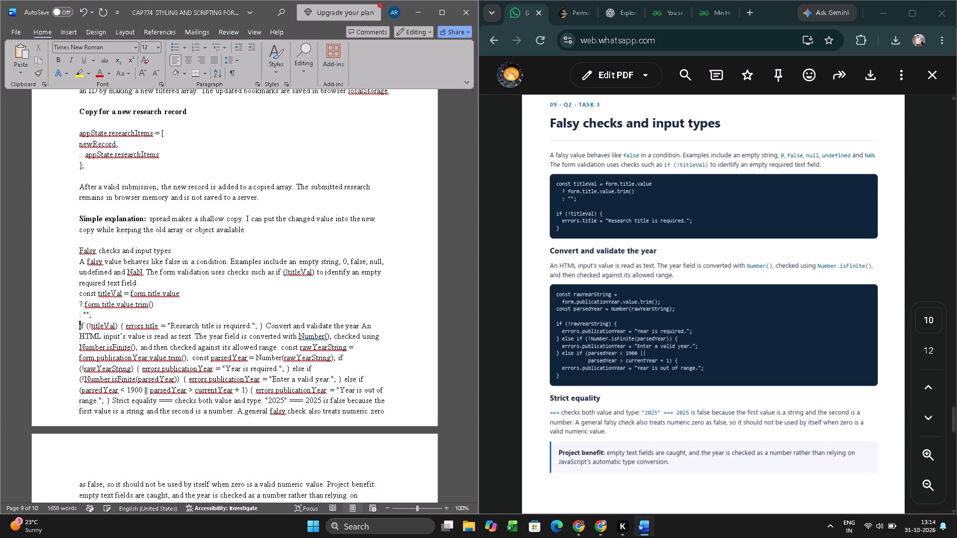
click(126, 326)
key(shift+Return)
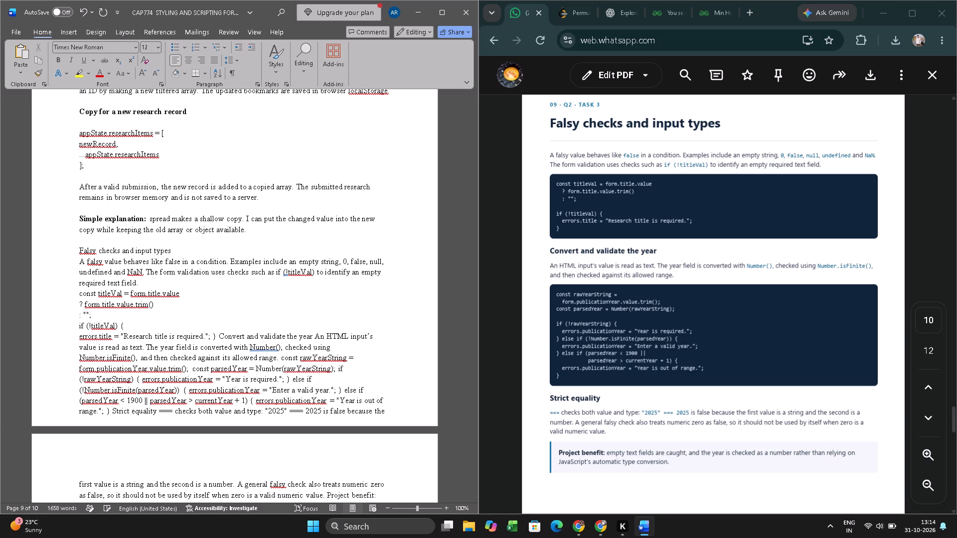
click(212, 335)
key(shift+Return)
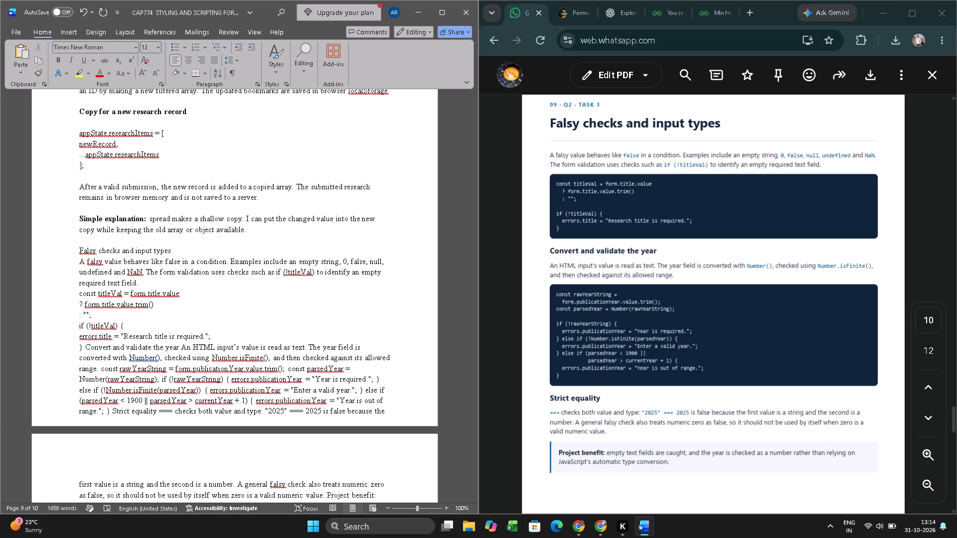
Insert seven line breaks after the closing brace to move the "Convert and validate the year" text onto the next page.
key(Right)
key(Right)
key(shift+Return)
key(shift+Return)
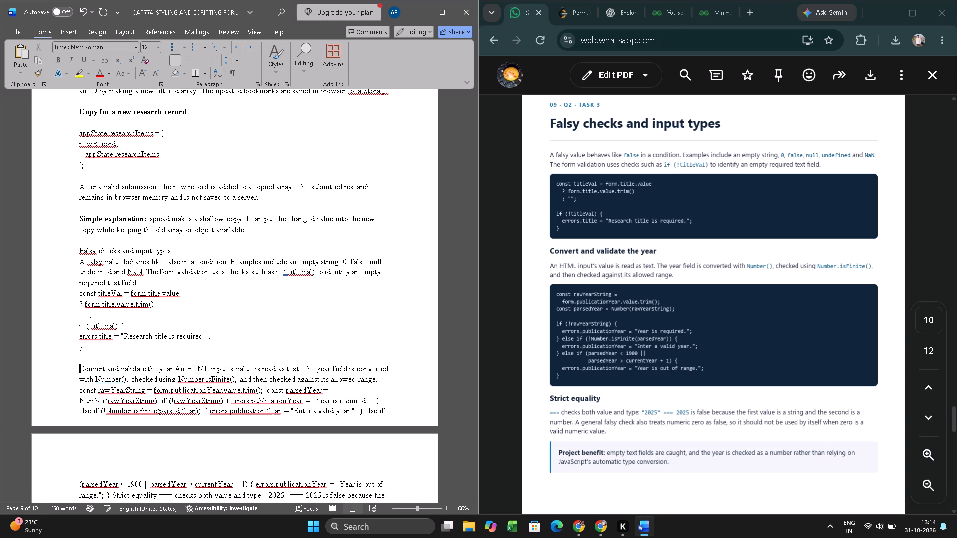
key(shift+Return)
key(shift+Return)
key(shift+Return)
key(shift+Return)
key(shift+Return)
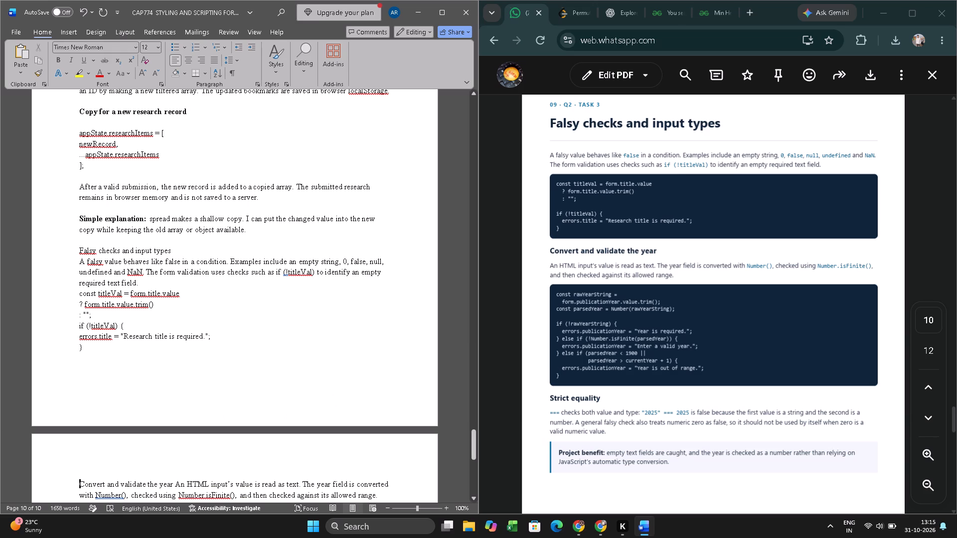
Add a blank line between the falsy value paragraph and the "const titleVal" code.
click(142, 283)
key(shift+Return)
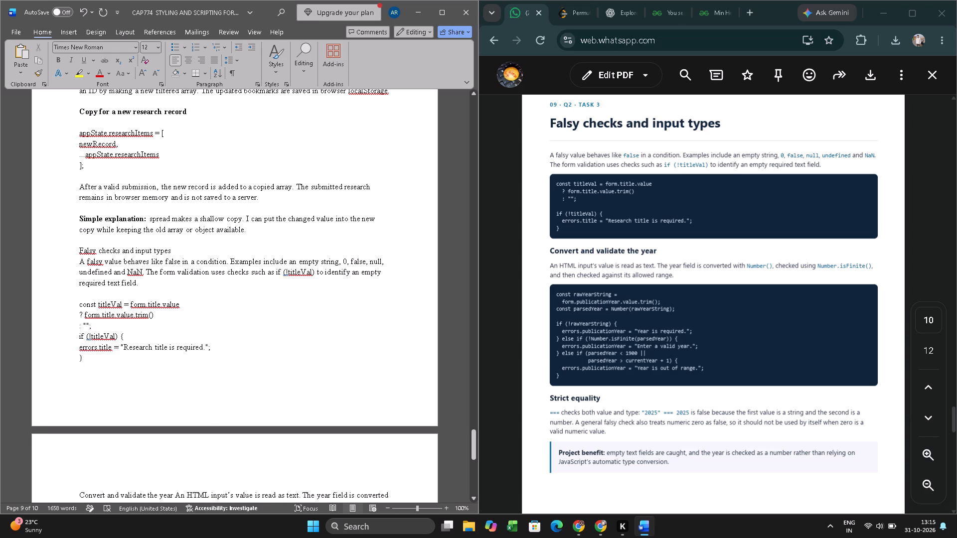
Make the "Falsy checks and input types" heading bold.
drag(172, 250, 91, 247)
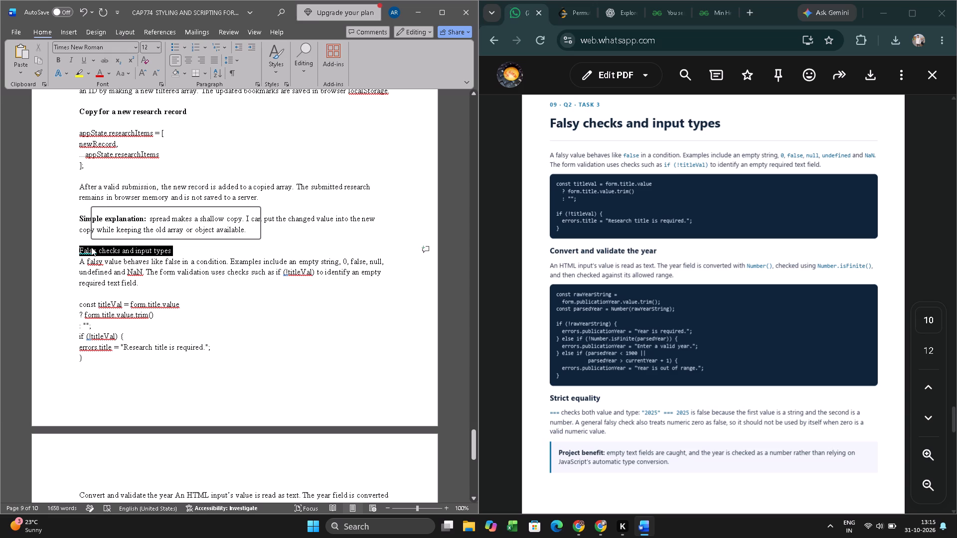
key(ctrl+b)
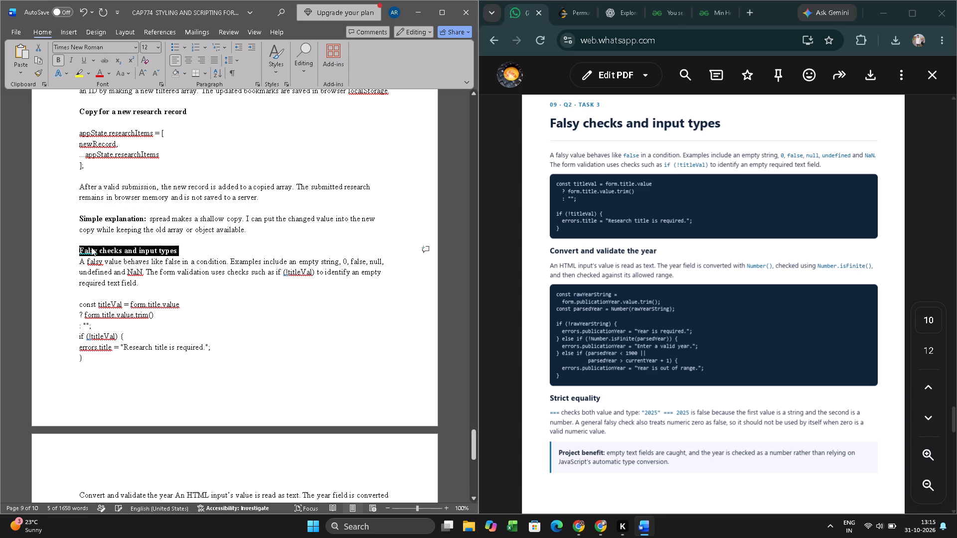
click(191, 254)
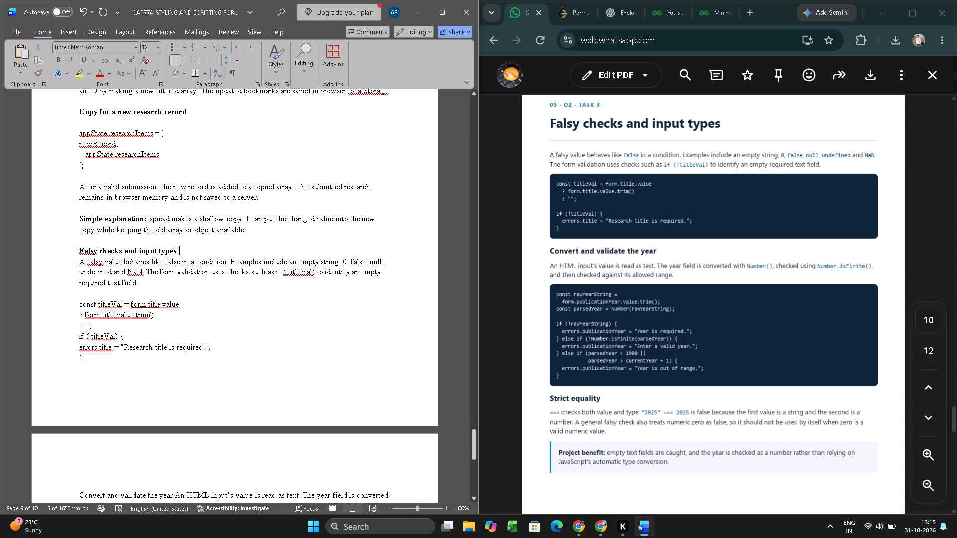
Put "Convert and validate the year" on its own line and start "const rawYearString" on a new line after a blank line.
scroll(191, 254, up, 1)
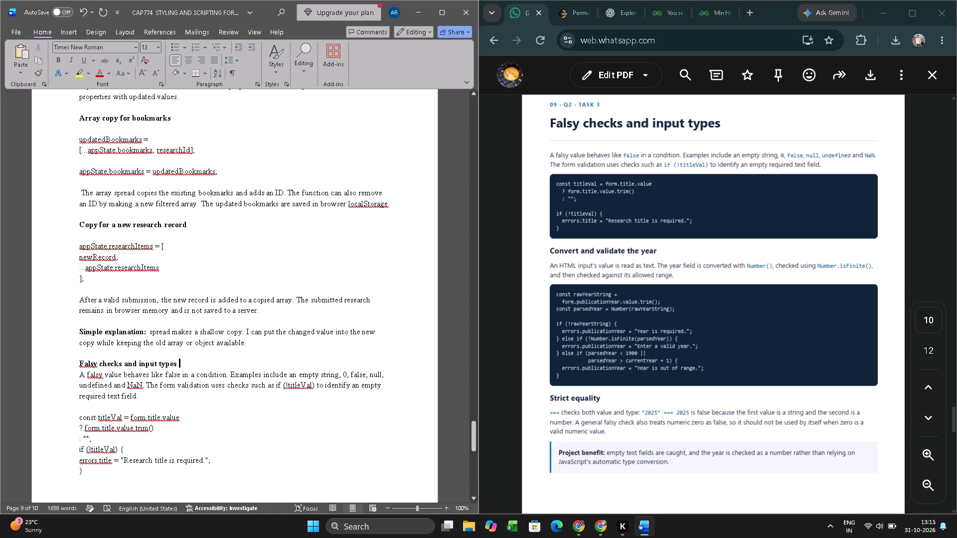
scroll(216, 397, down, 1)
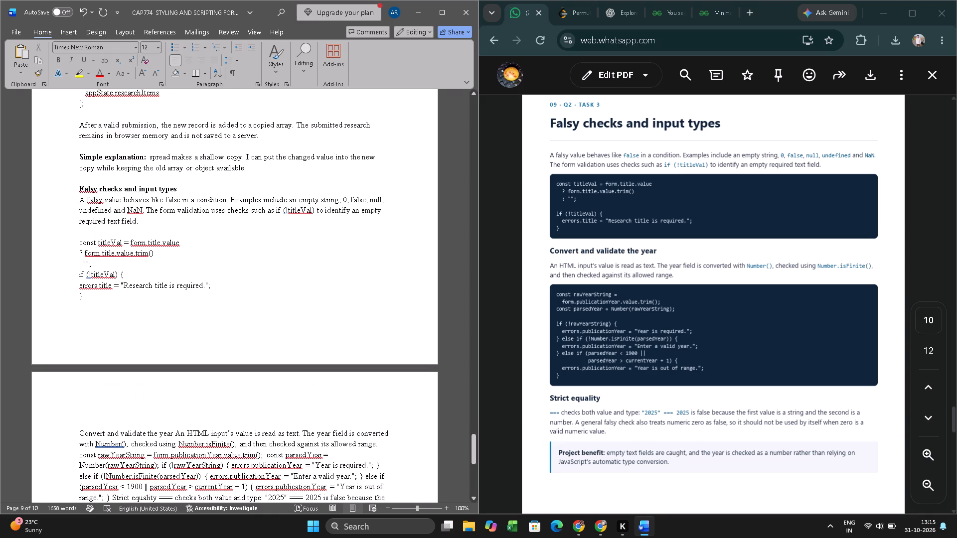
scroll(216, 397, down, 1)
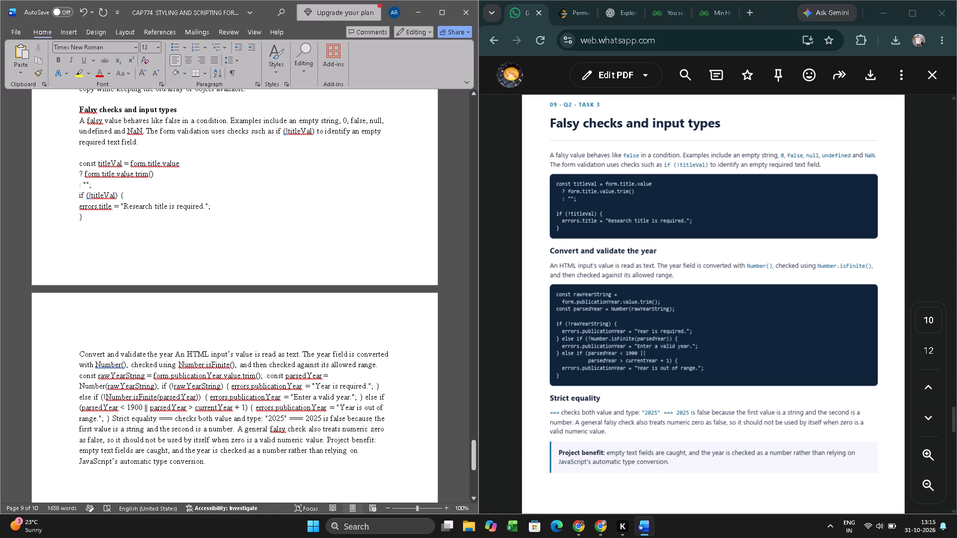
click(171, 355)
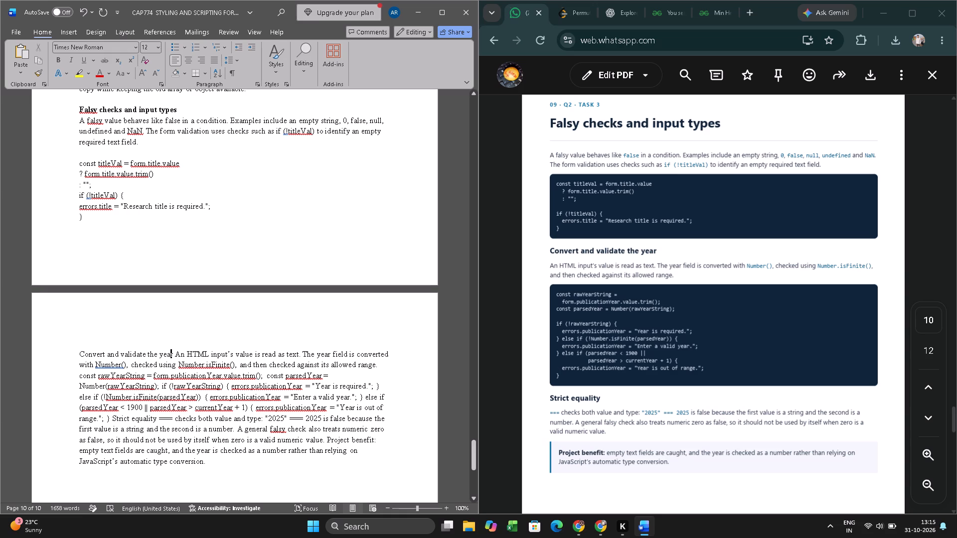
key(Right)
key(Right)
key(shift+Return)
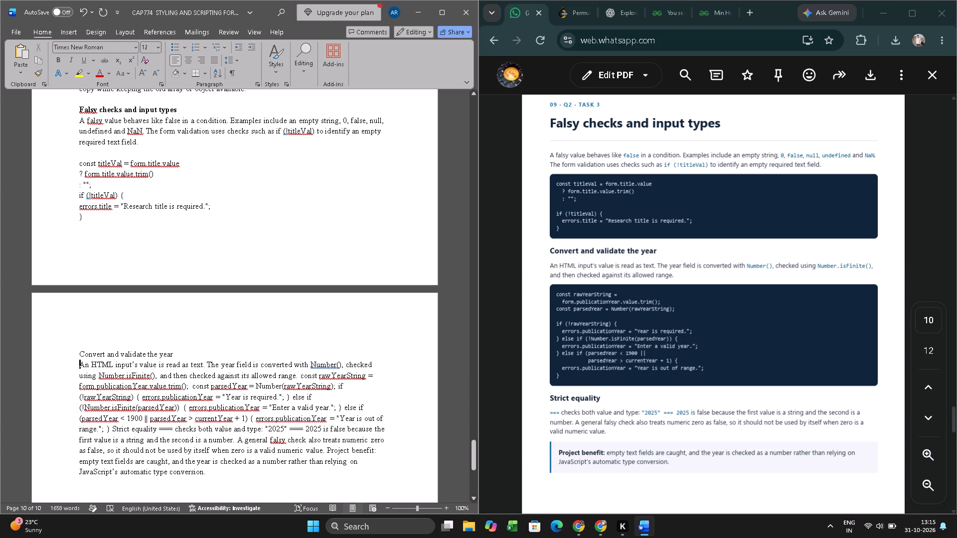
click(300, 374)
key(shift+Return)
key(shift+Return)
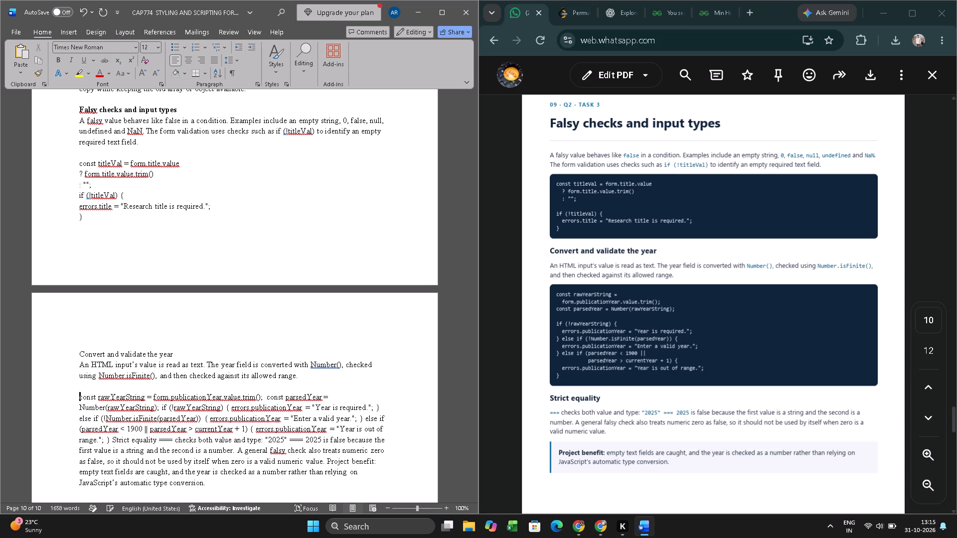
Make the "Convert and validate the year" heading bold.
click(179, 356)
drag(179, 356, 82, 356)
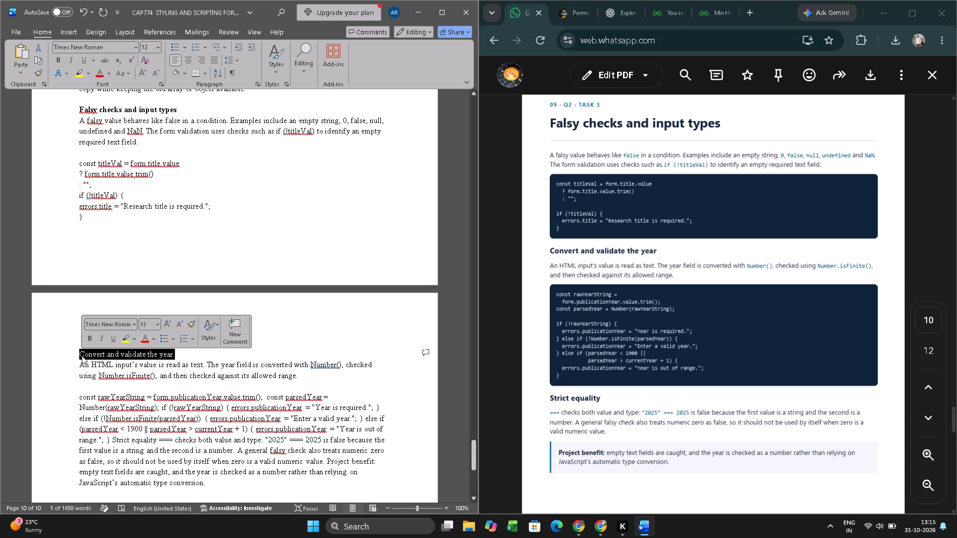
key(ctrl+b)
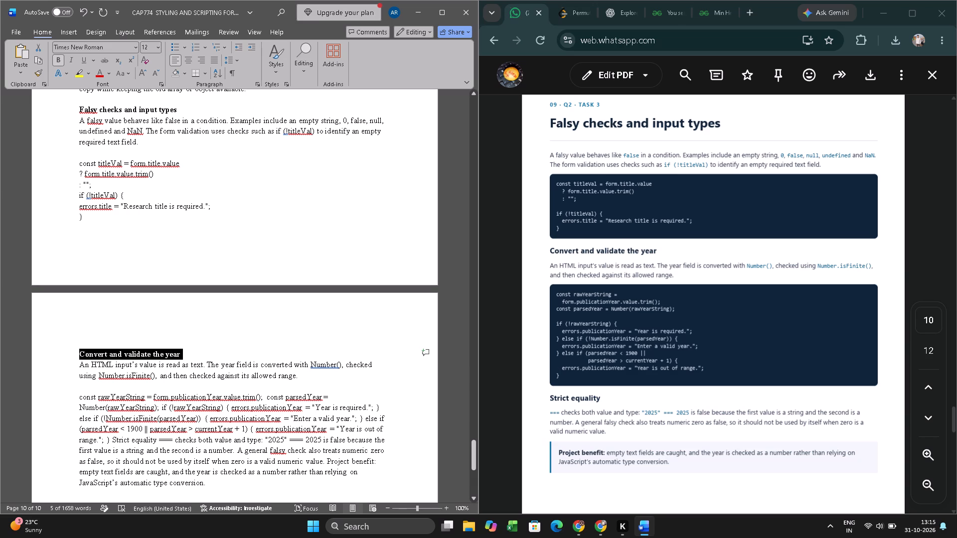
Split the year code after "const rawYearString =" and before "const parsedYear", and start "if (!rawYearString)" after a blank line.
click(154, 398)
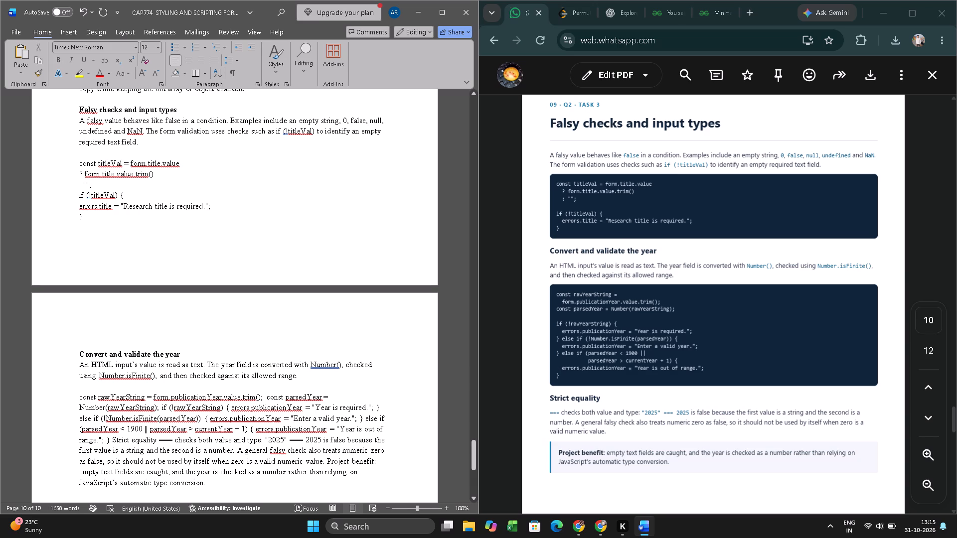
key(shift+Return)
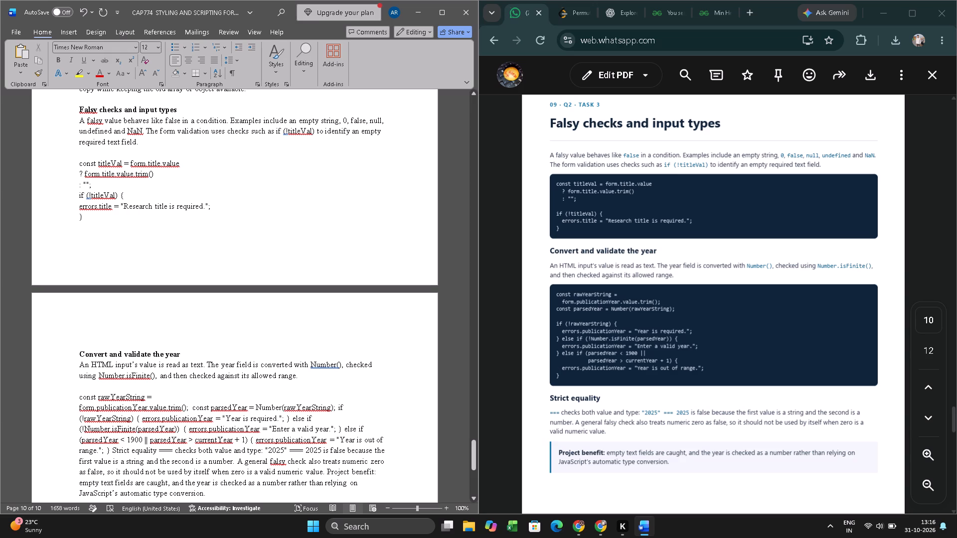
click(191, 406)
key(shift+Return)
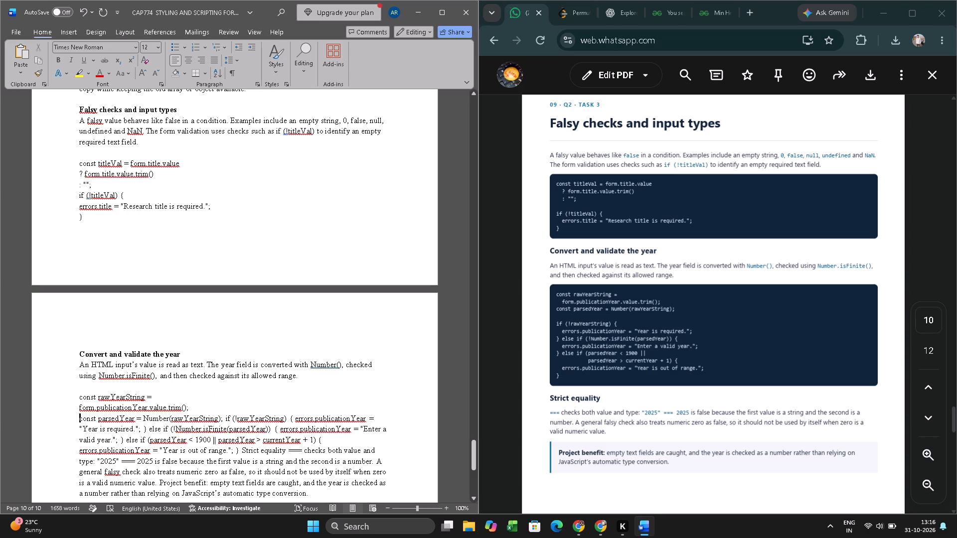
click(226, 415)
key(shift+Return)
key(shift+Return)
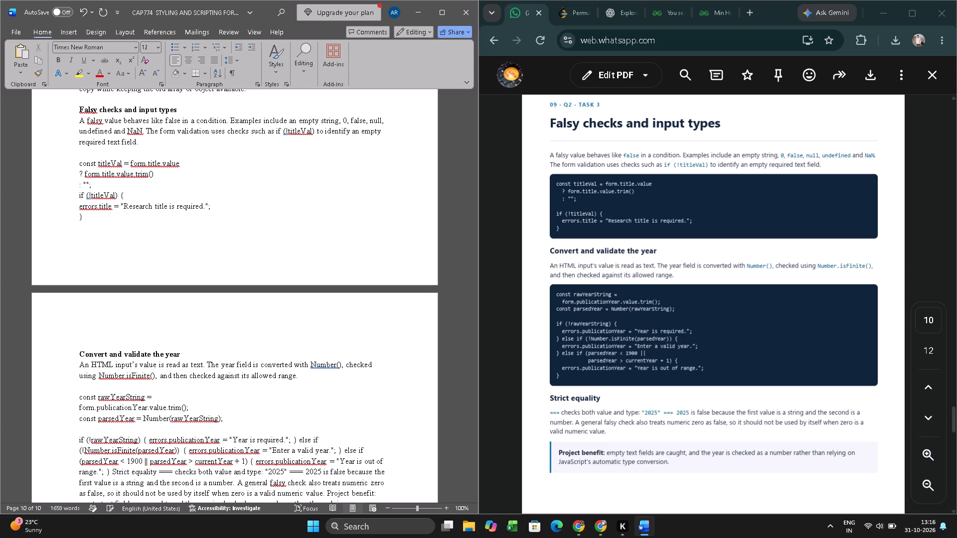
Break the "if (!rawYearString)" and "else if (!Number.isFinite(parsedYear))" branches into lines, with each error assignment on its own line.
scroll(250, 443, down, 1)
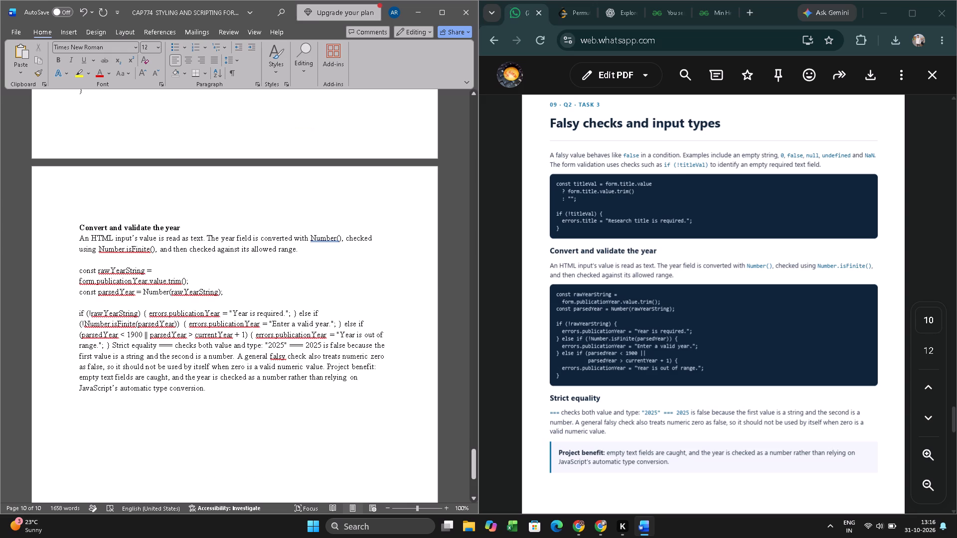
click(151, 312)
key(shift+Return)
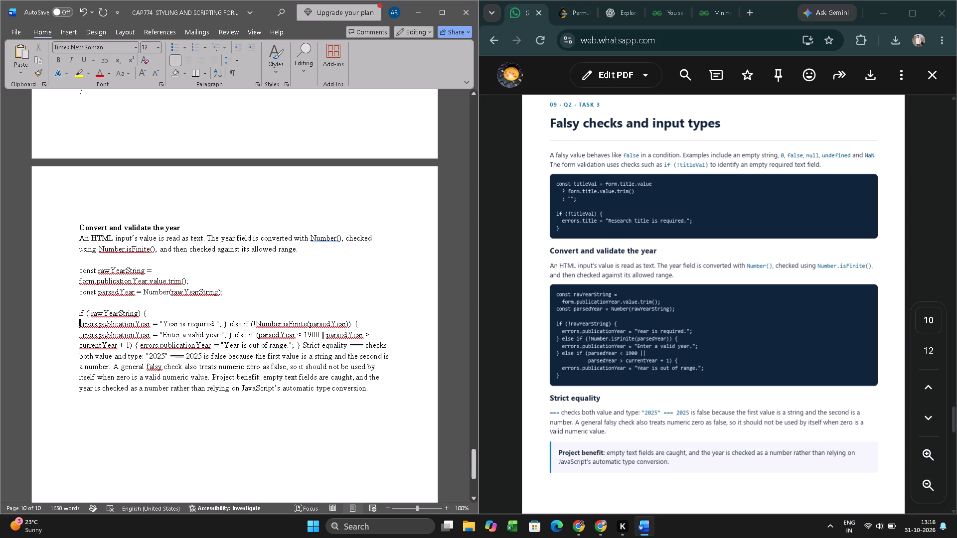
click(223, 324)
key(shift+Return)
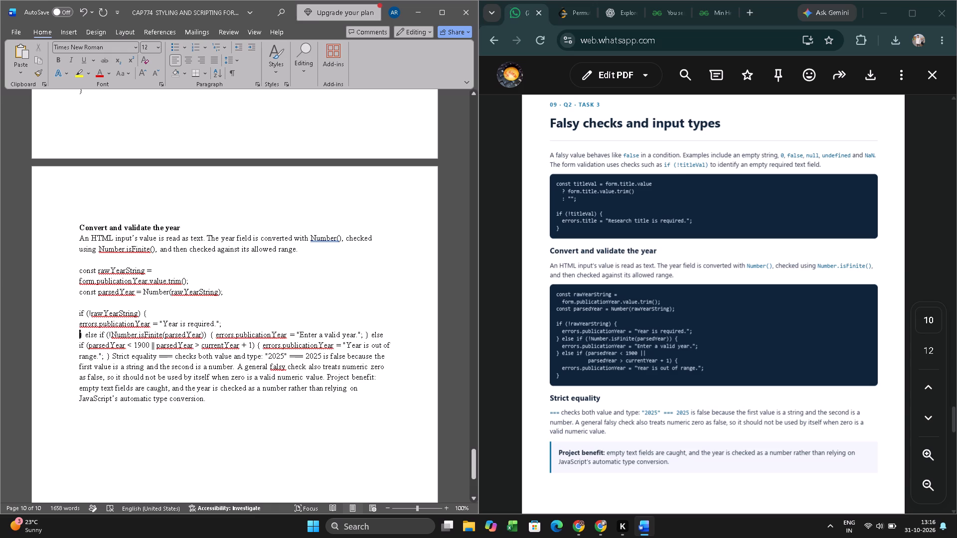
click(106, 334)
click(214, 335)
key(shift+Return)
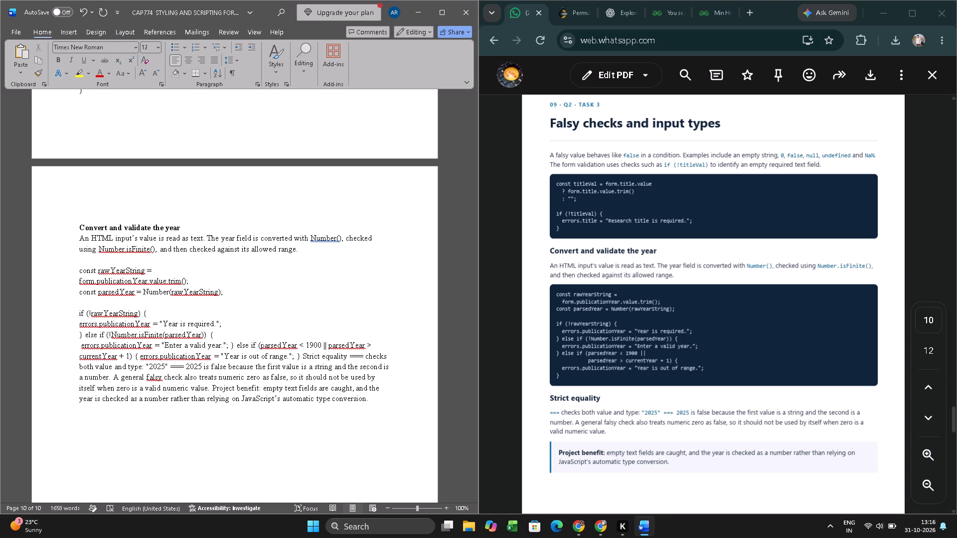
click(231, 344)
key(shift+Return)
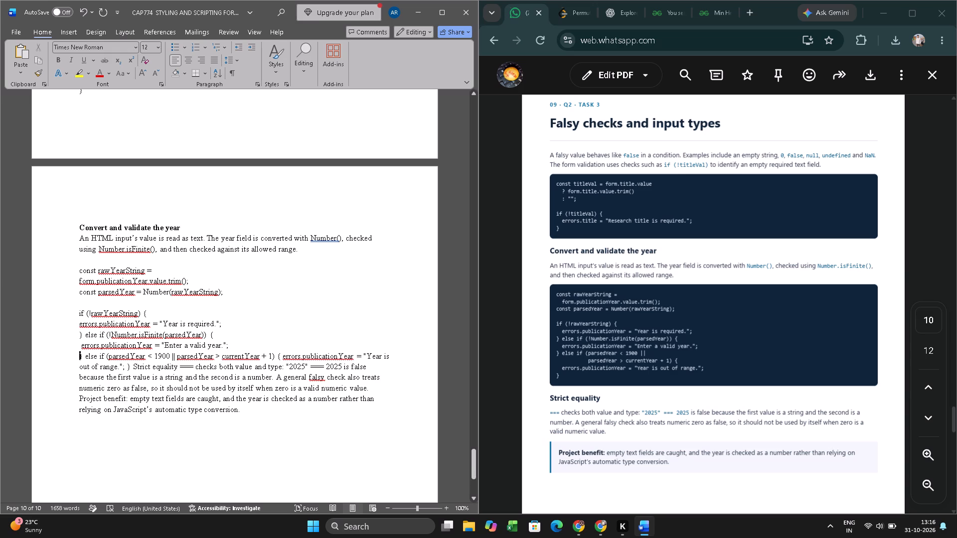
Put the "Year is out of range." assignment and its closing brace on separate lines, and start "Strict equality" after a blank line.
click(282, 358)
key(shift+Return)
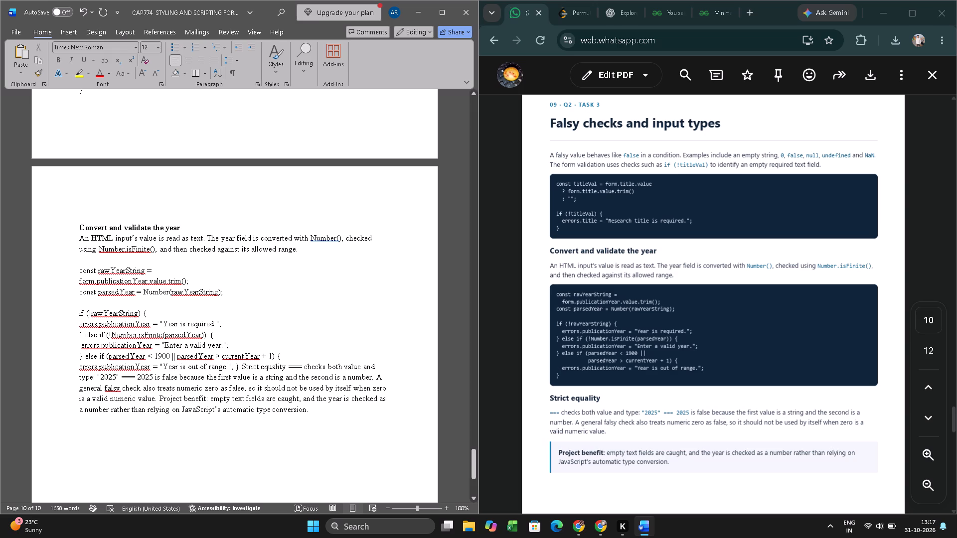
click(236, 366)
key(shift+Return)
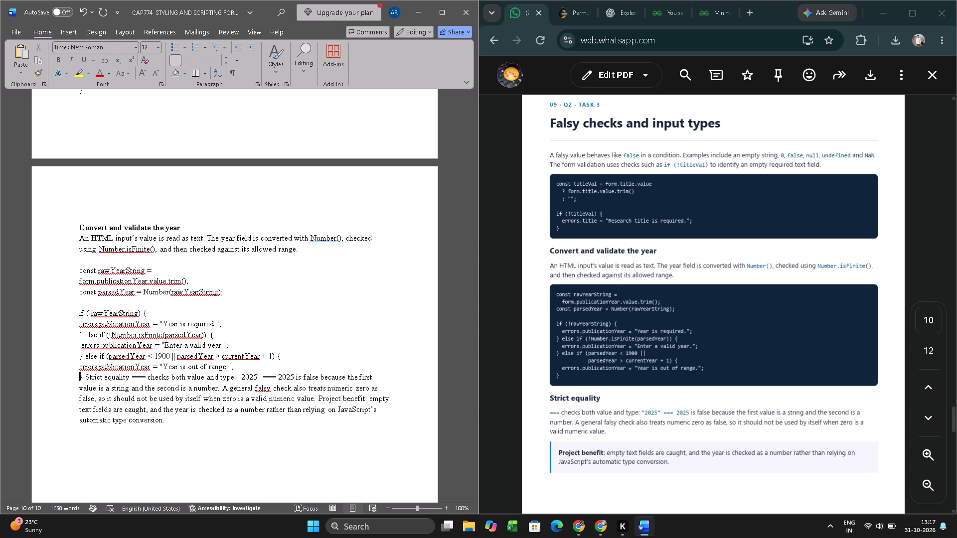
key(Right)
key(Right)
key(shift+Return)
key(shift+Return)
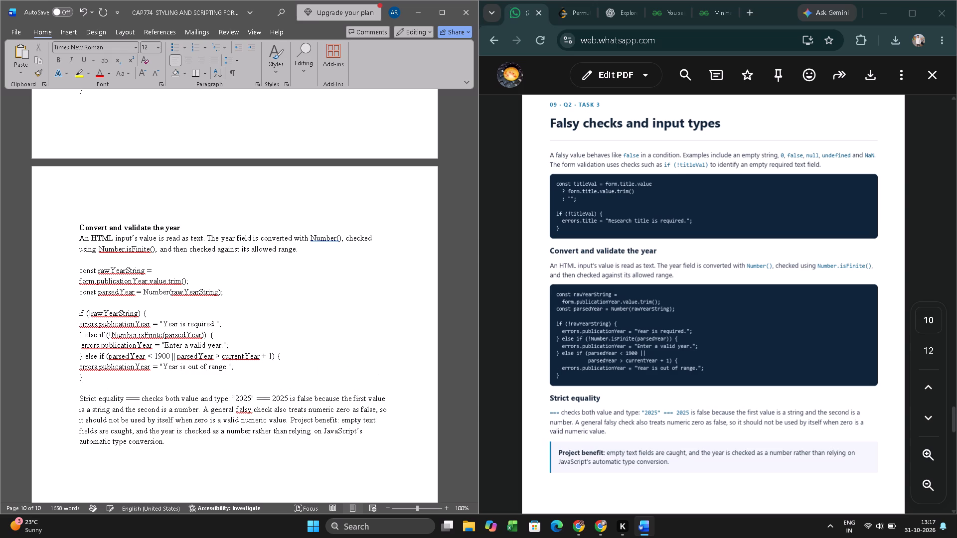
Break the year range condition after "||" so "parsedYear > currentYear + 1) {" starts a new line.
click(172, 359)
key(Right)
key(Right)
key(Right)
key(shift+Return)
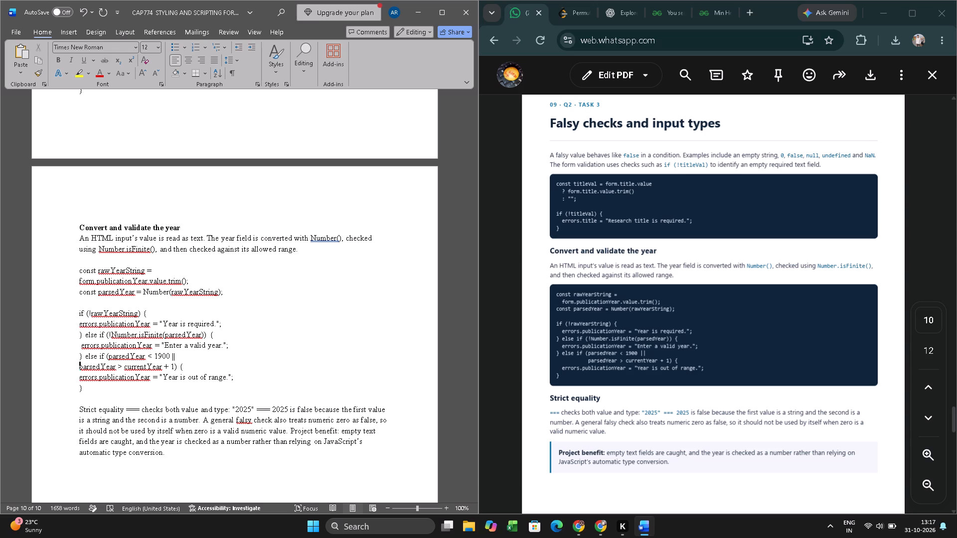
Separate "Strict equality" from its paragraph with a blank line and make that heading bold.
scroll(226, 388, down, 1)
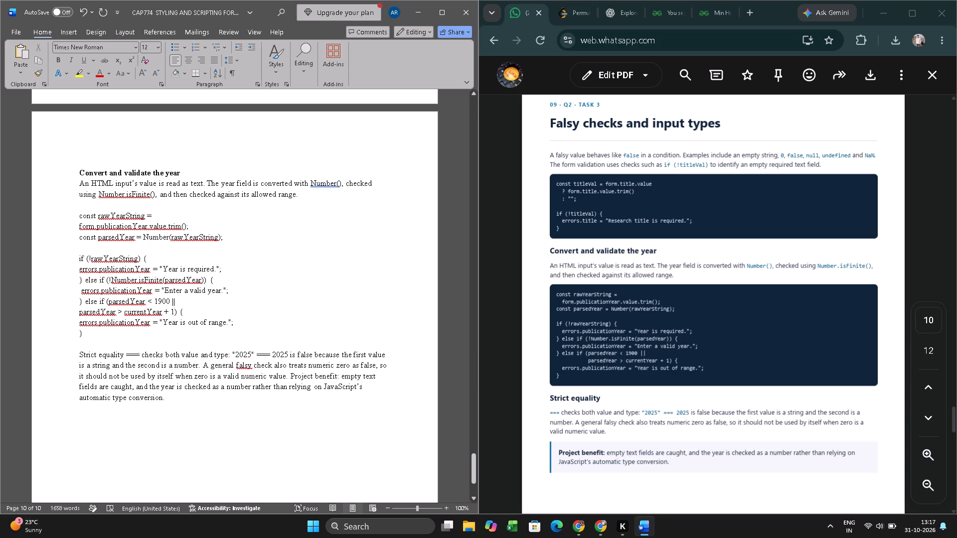
click(124, 355)
key(shift+Return)
key(shift+Return)
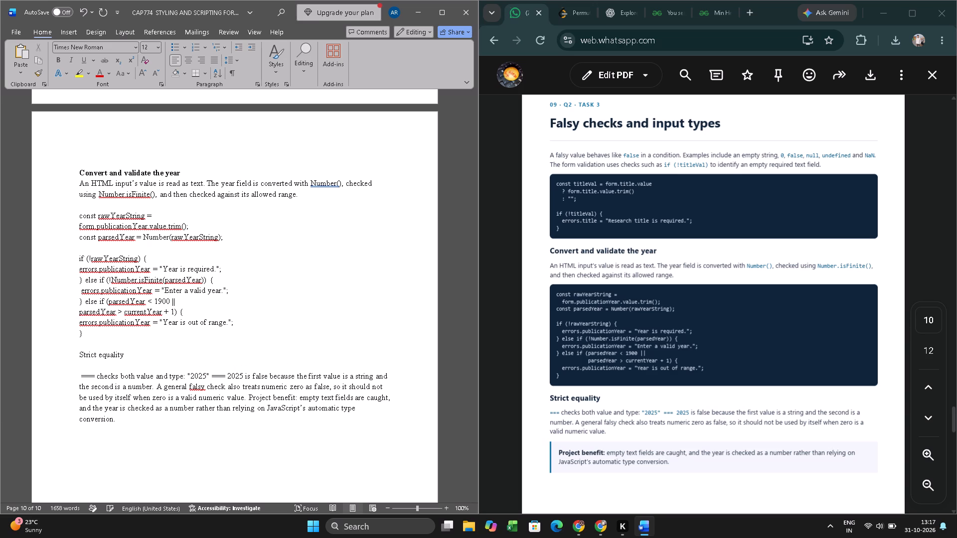
drag(125, 356, 78, 354)
key(ctrl+b)
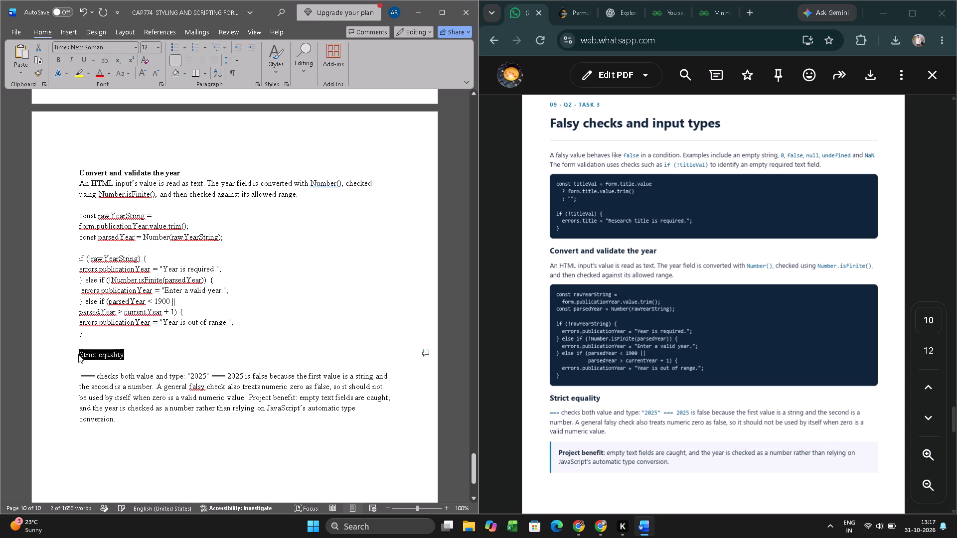
click(166, 394)
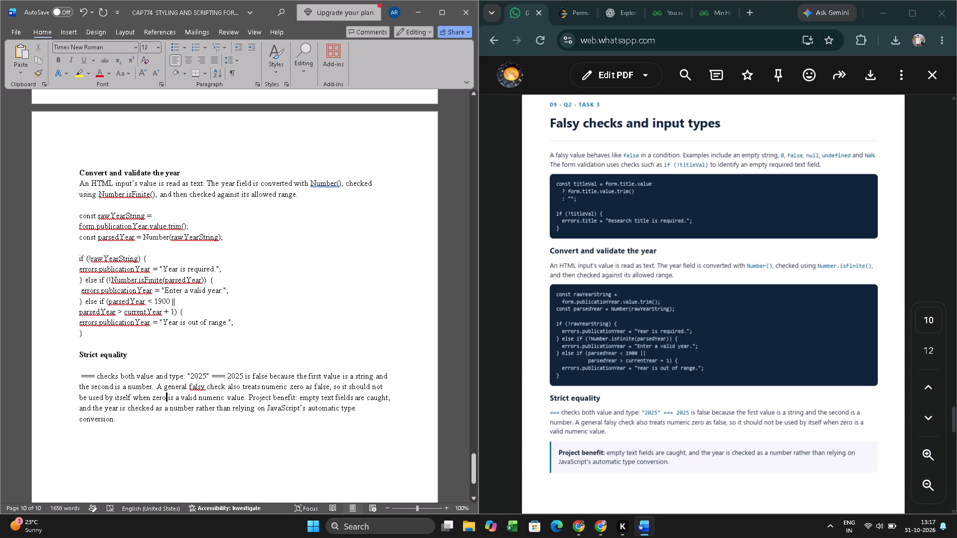
Start the "Project benefit:" text in the strict equality paragraph on a new line after a blank line.
click(249, 397)
key(shift+Return)
key(shift+Return)
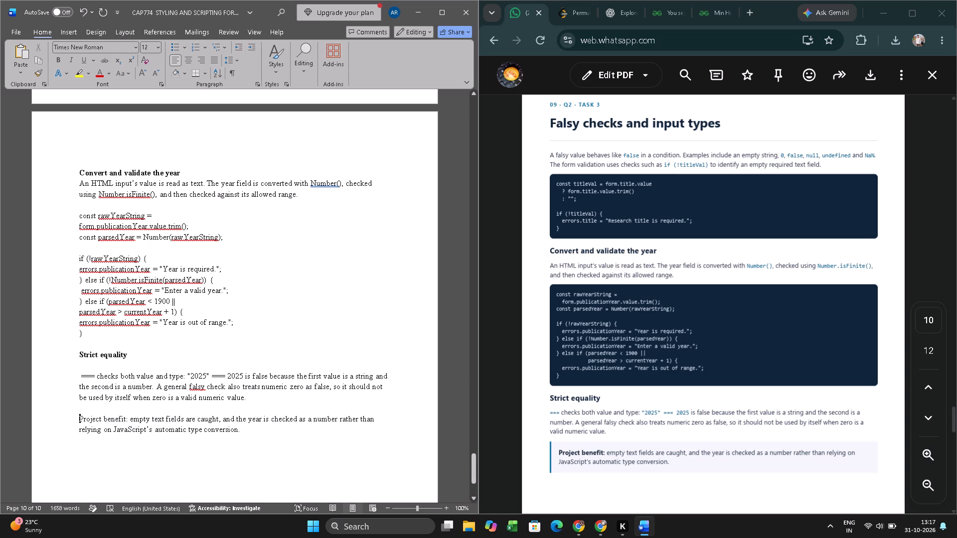
Make the "Project benefit:" label under the strict equality paragraph bold.
drag(128, 419, 87, 422)
key(ctrl+b)
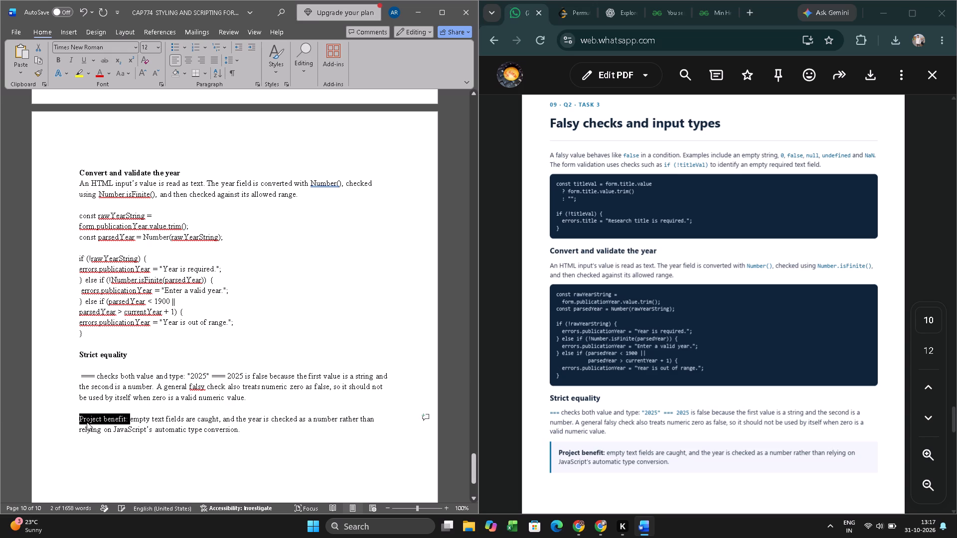
click(184, 451)
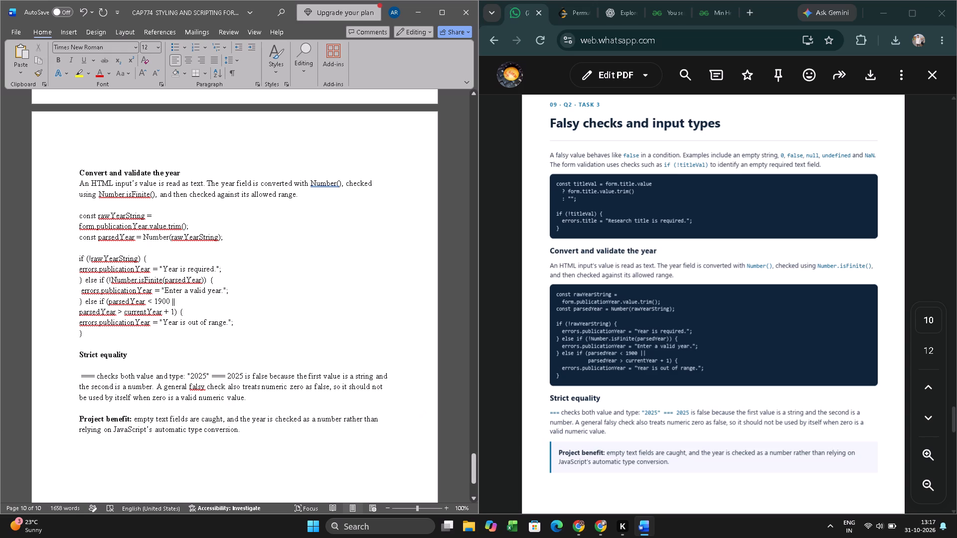
Remove the blank line between the "Strict equality" heading and its paragraph.
click(86, 369)
key(BackSpace)
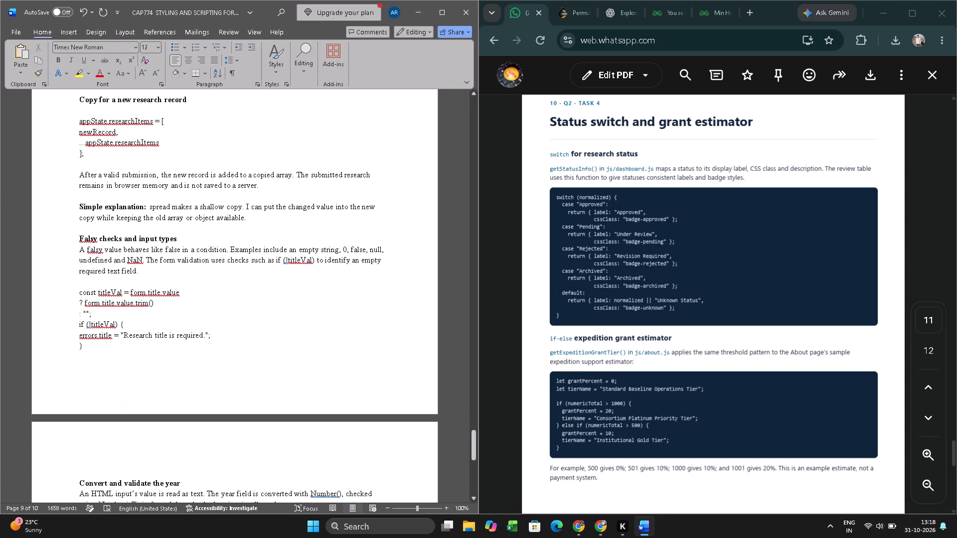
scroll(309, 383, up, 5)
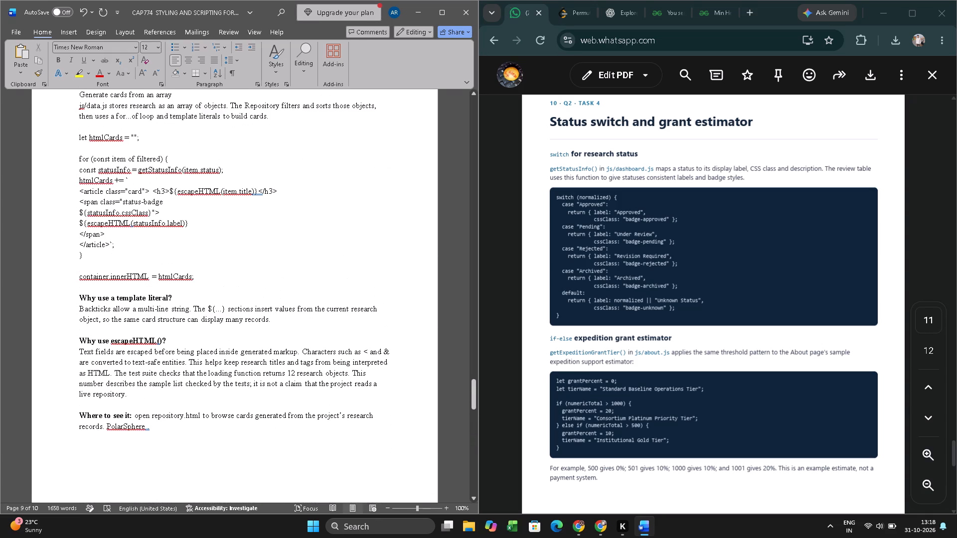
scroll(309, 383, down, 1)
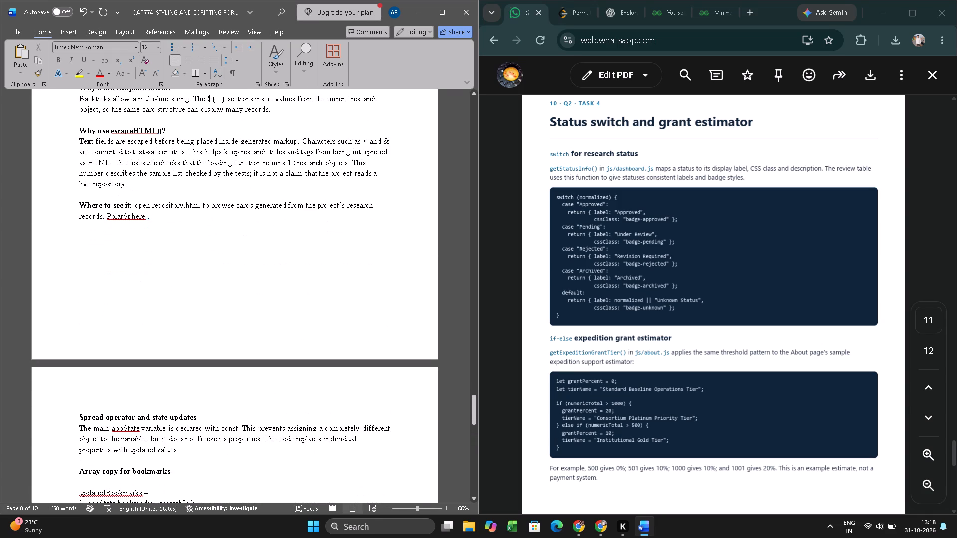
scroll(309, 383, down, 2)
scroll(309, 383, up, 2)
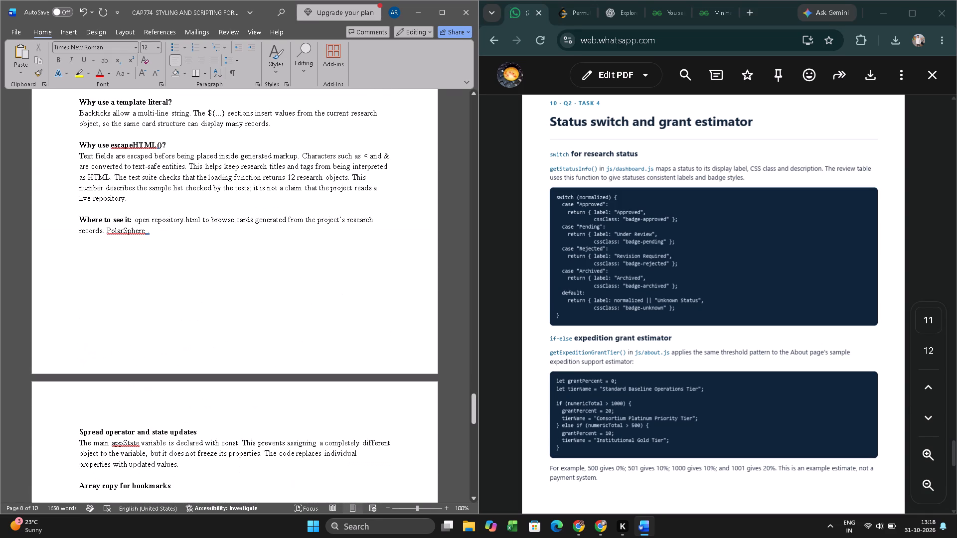
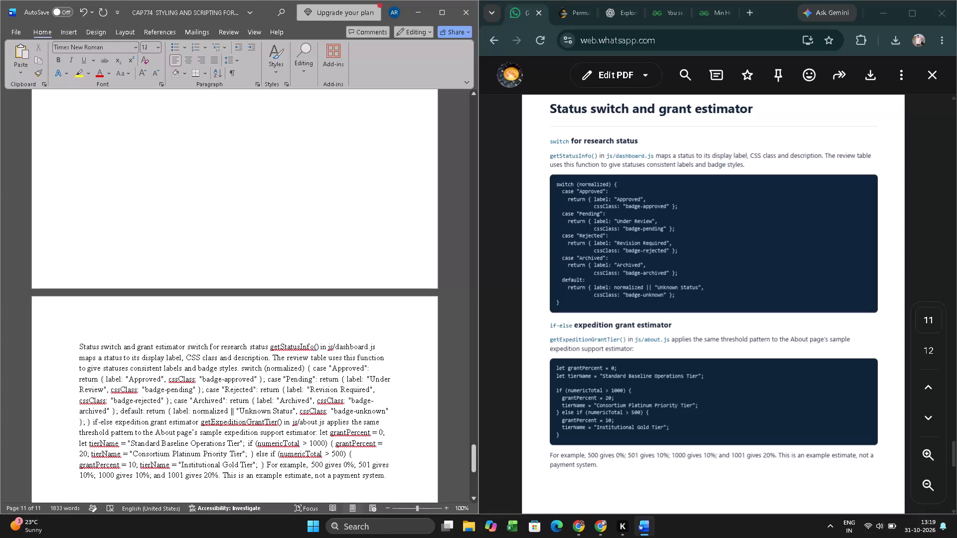
Put "Status switch and grant estimator" on its own line above the research status text and make it bold.
key(shift+Return)
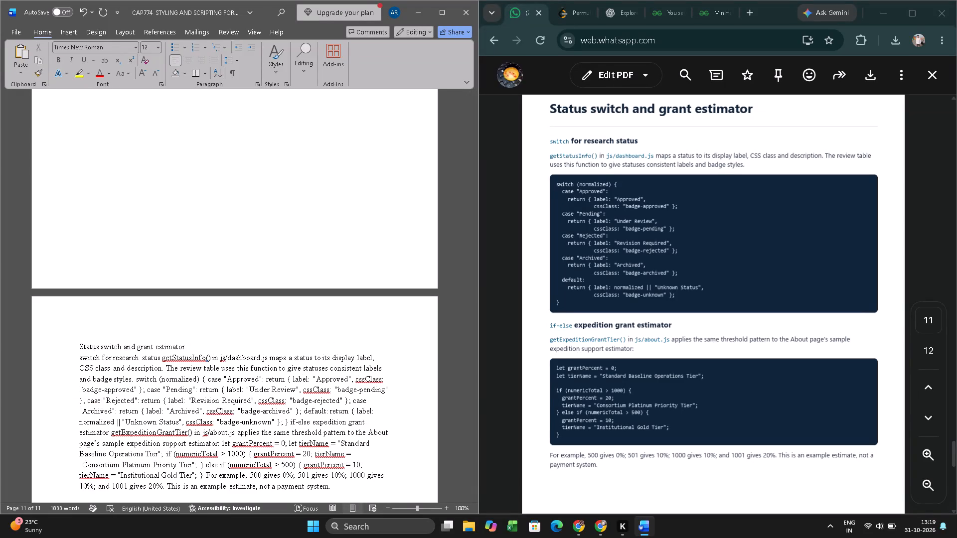
drag(187, 347, 145, 344)
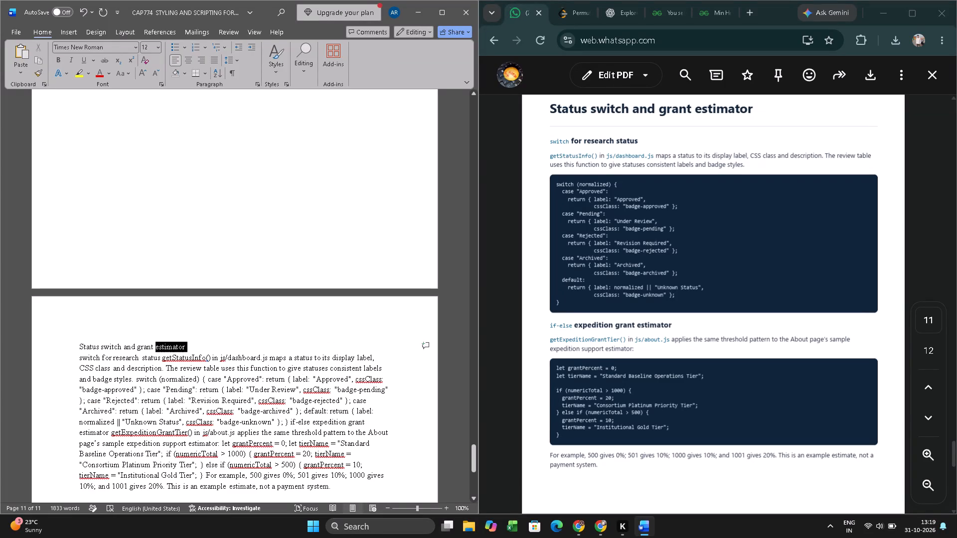
drag(145, 344, 85, 347)
key(ctrl+b)
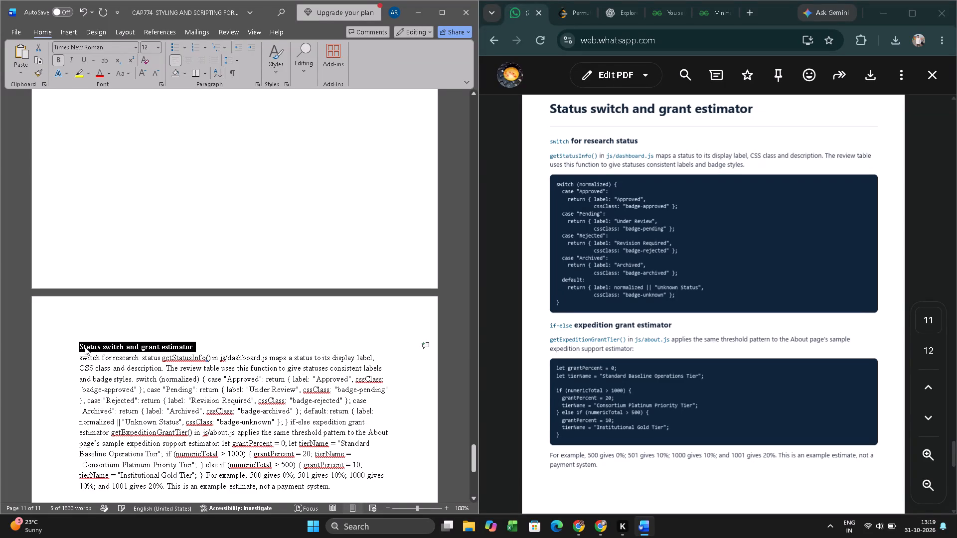
key(Right)
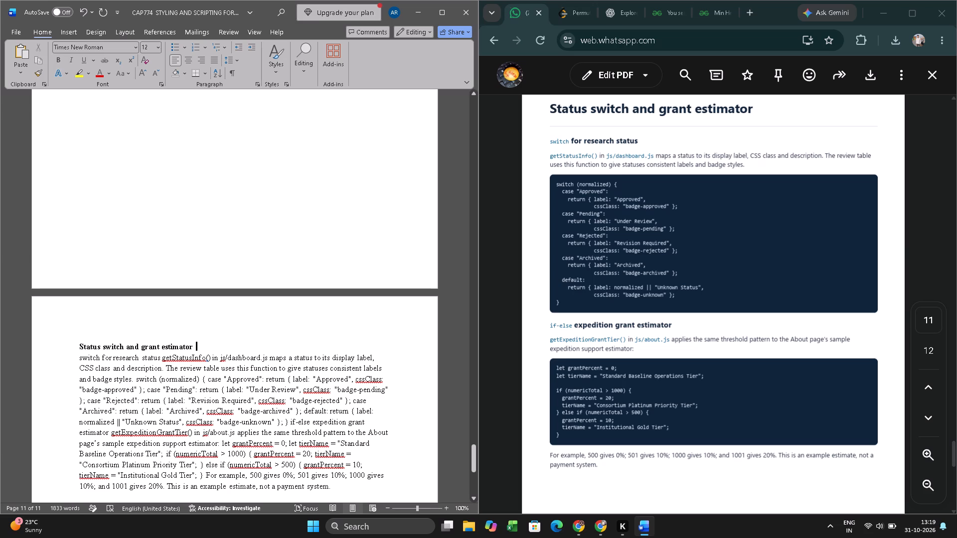
Start the "switch (normalized) {" code after a blank line below the paragraph and break the line after its opening brace.
click(137, 381)
key(shift+Return)
key(shift+Return)
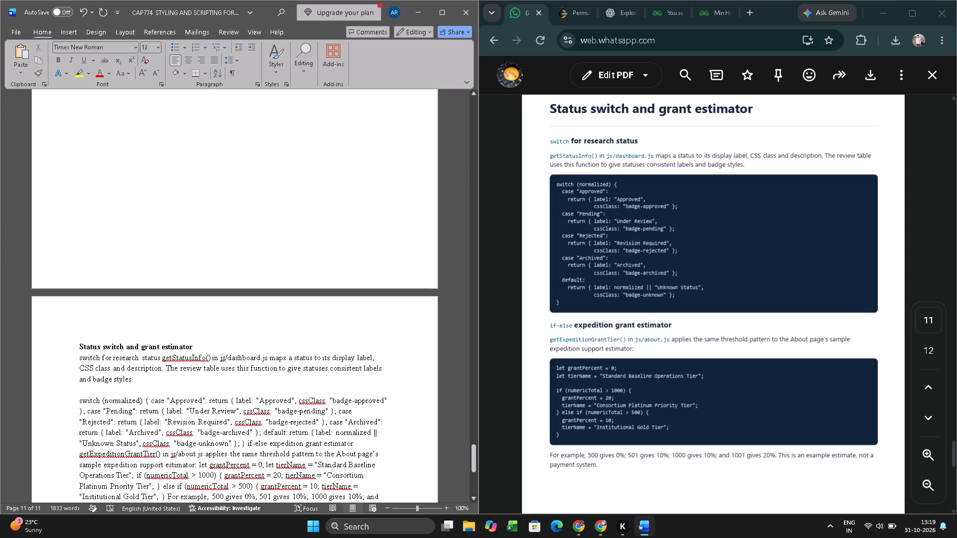
click(152, 399)
key(shift+Return)
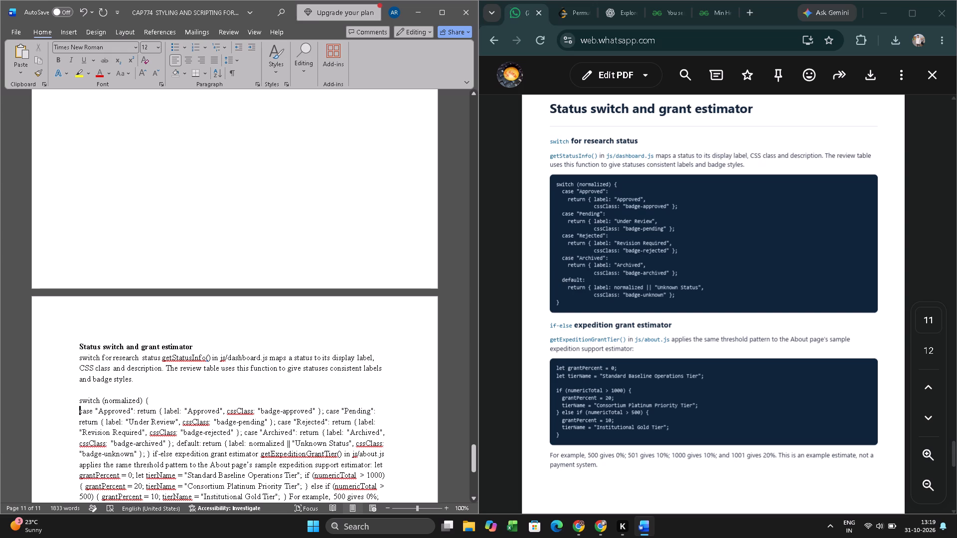
Put the "Approved" case's return statement on its own line, with the "Pending" case starting on the line after it.
click(136, 411)
key(Right)
key(shift+Return)
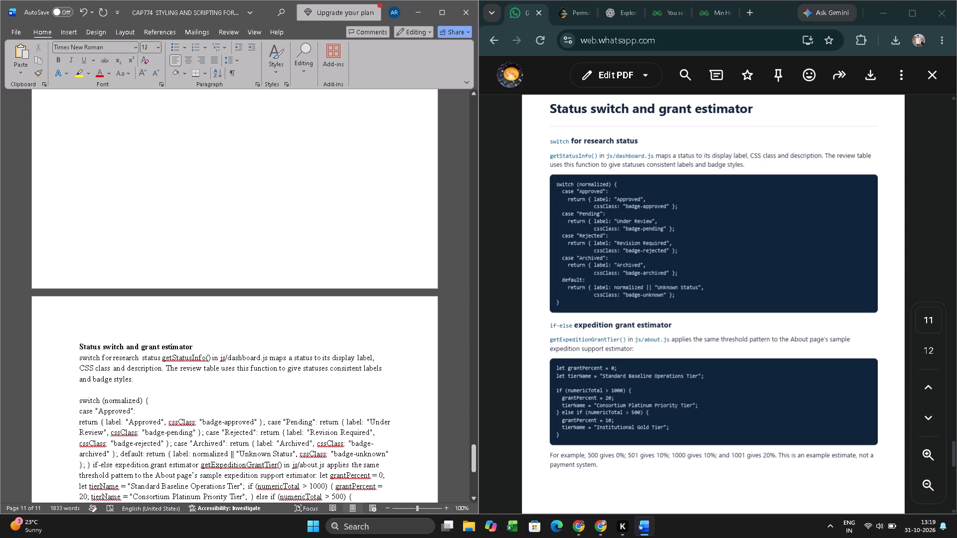
click(267, 420)
key(shift+Return)
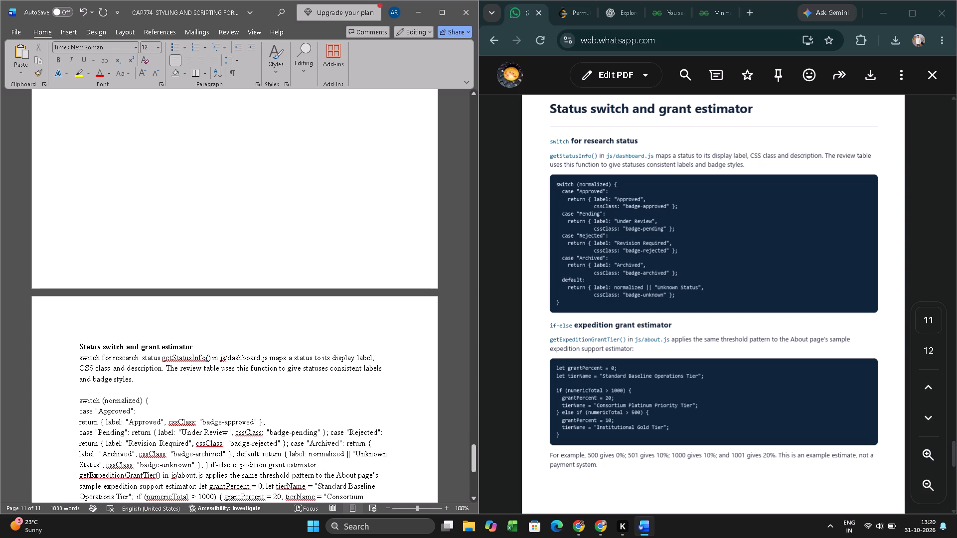
Start the "Rejected" and "Archived" cases of the switch code on new lines.
click(329, 432)
key(shift+Return)
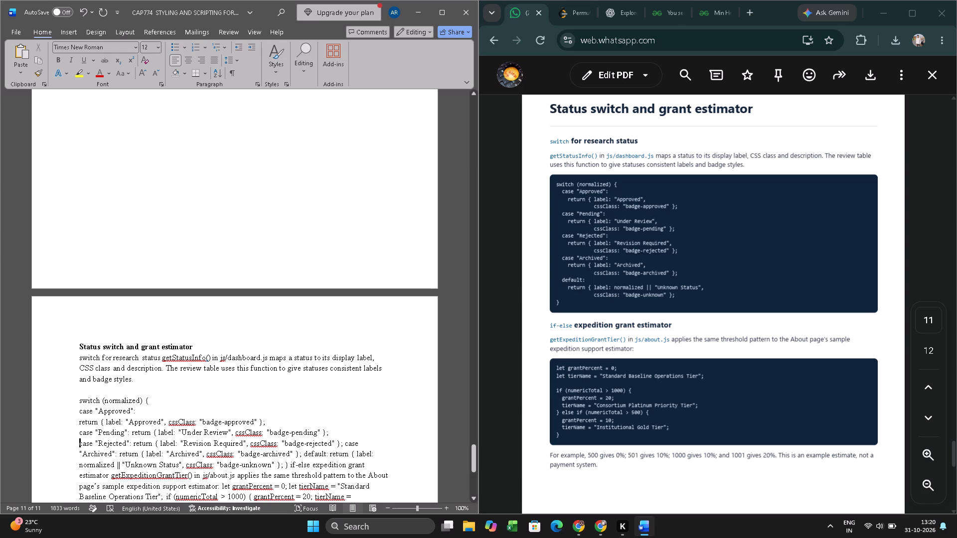
click(344, 441)
key(shift+Return)
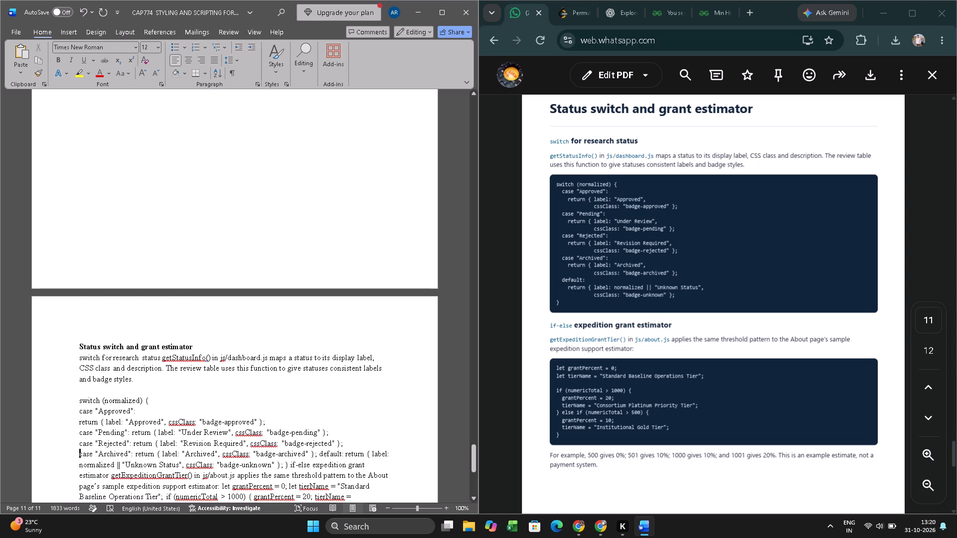
Break the line after case "Pending": so its return statement starts on a new line.
scroll(266, 440, down, 1)
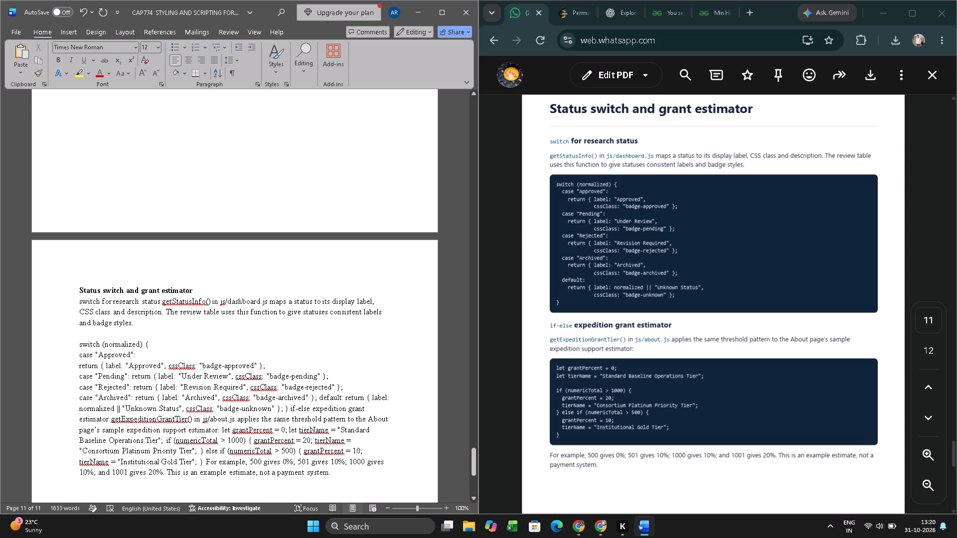
click(132, 375)
key(shift+Return)
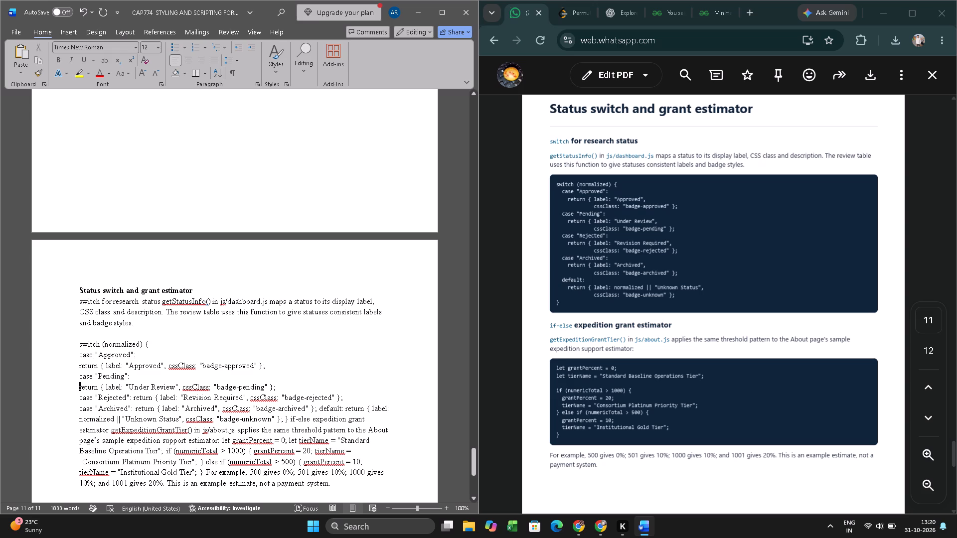
Break the lines after case "Rejected": and case "Archived": so each return statement starts on its own line without a leading space.
click(132, 397)
key(shift+Return)
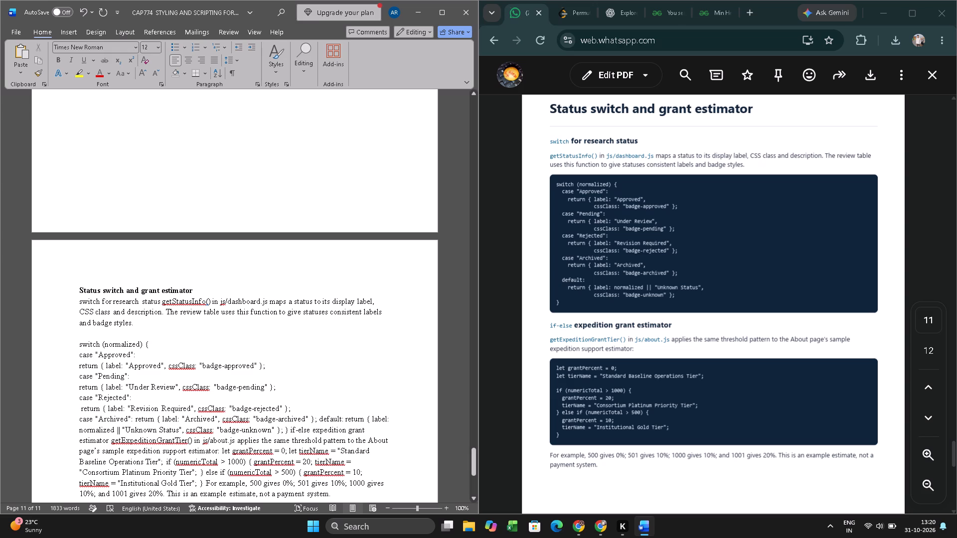
key(Right)
key(BackSpace)
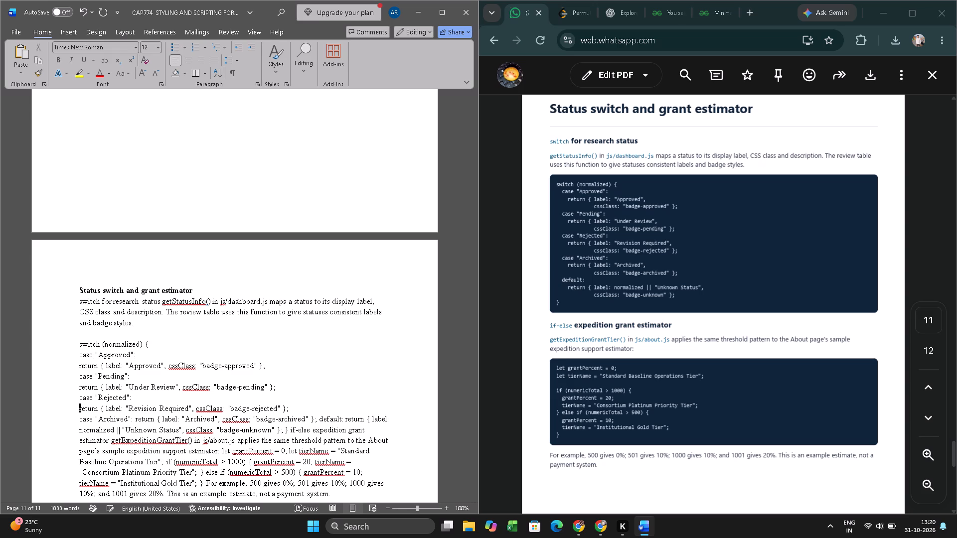
click(137, 420)
key(shift+Return)
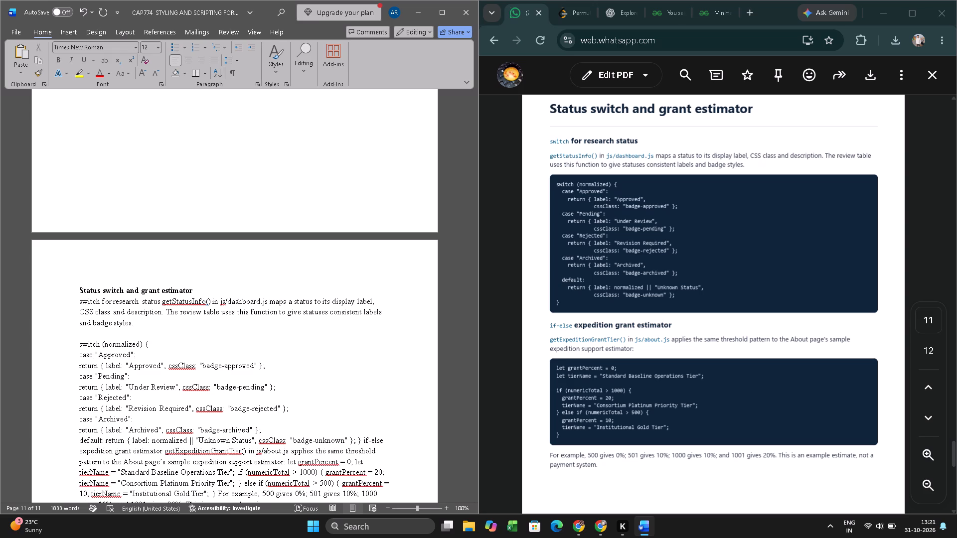
click(106, 441)
key(shift+Return)
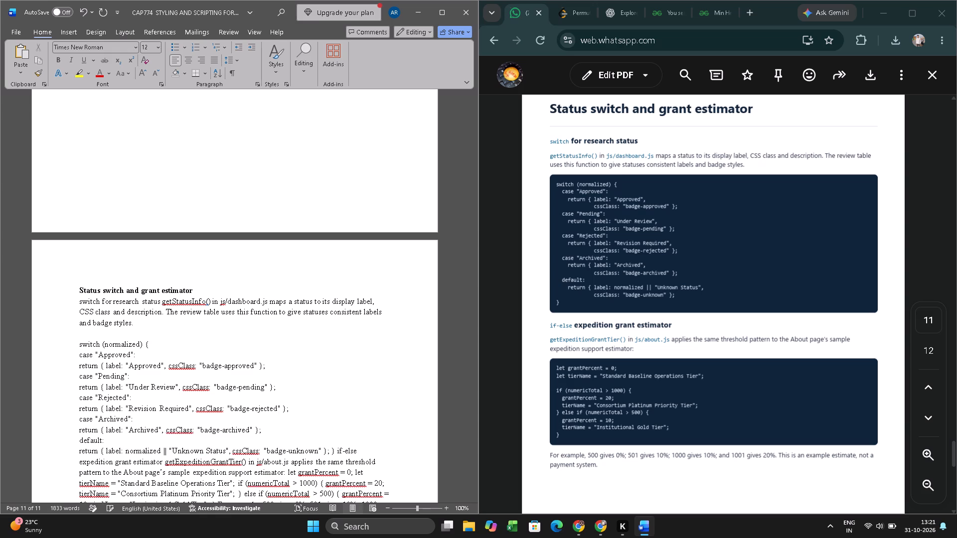
click(332, 450)
key(shift+Return)
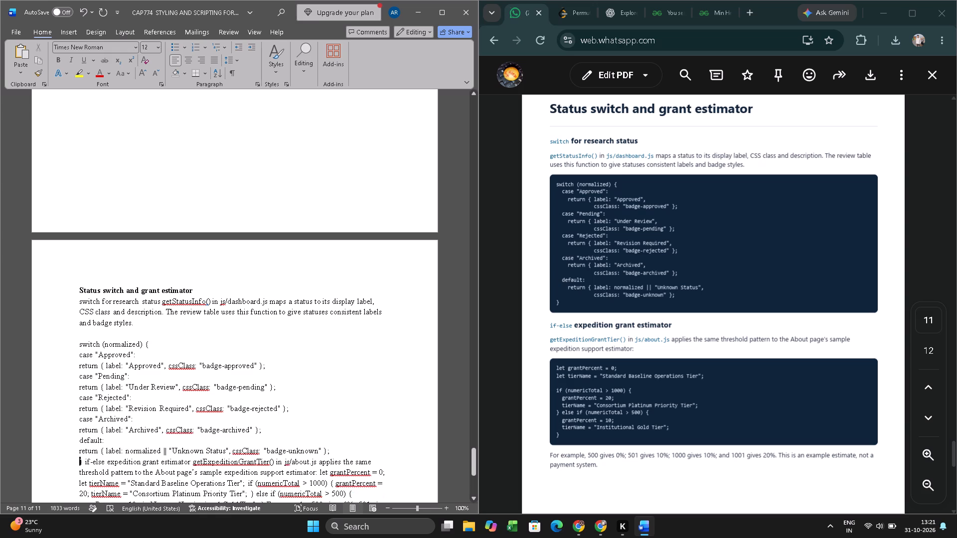
Start the "if-else expedition grant estimator" text after a blank line below the switch code's closing brace.
scroll(268, 414, down, 1)
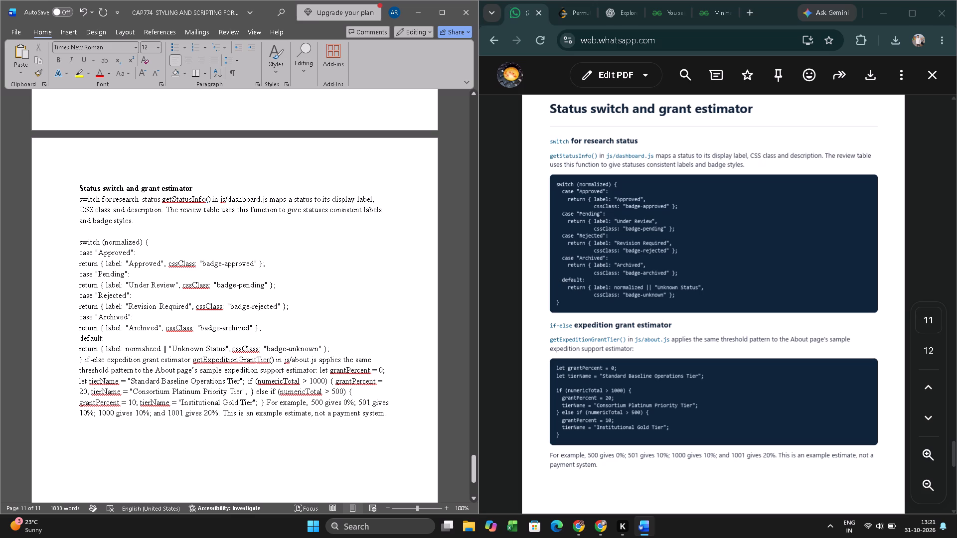
click(83, 358)
key(Right)
key(shift+Return)
key(shift+Return)
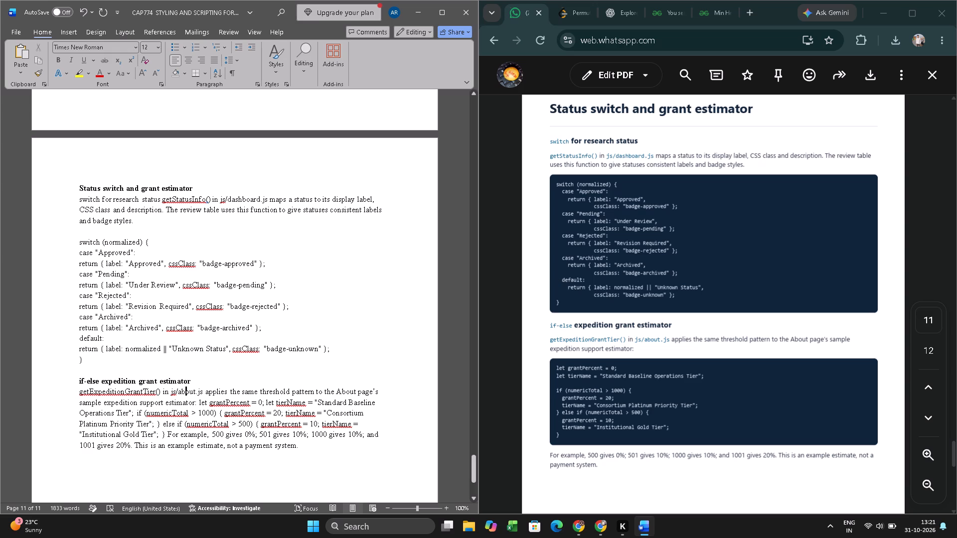
click(197, 402)
key(Right)
key(shift+Return)
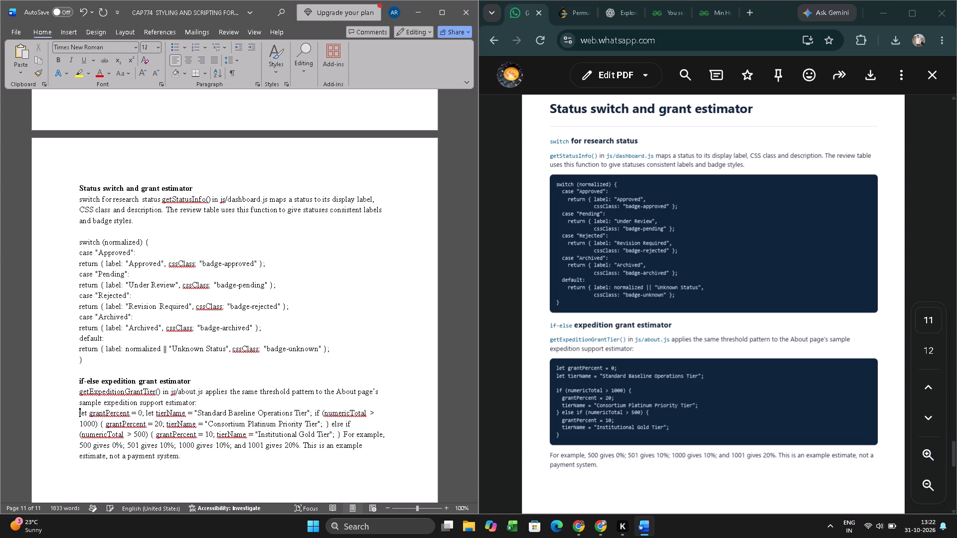
key(shift+Return)
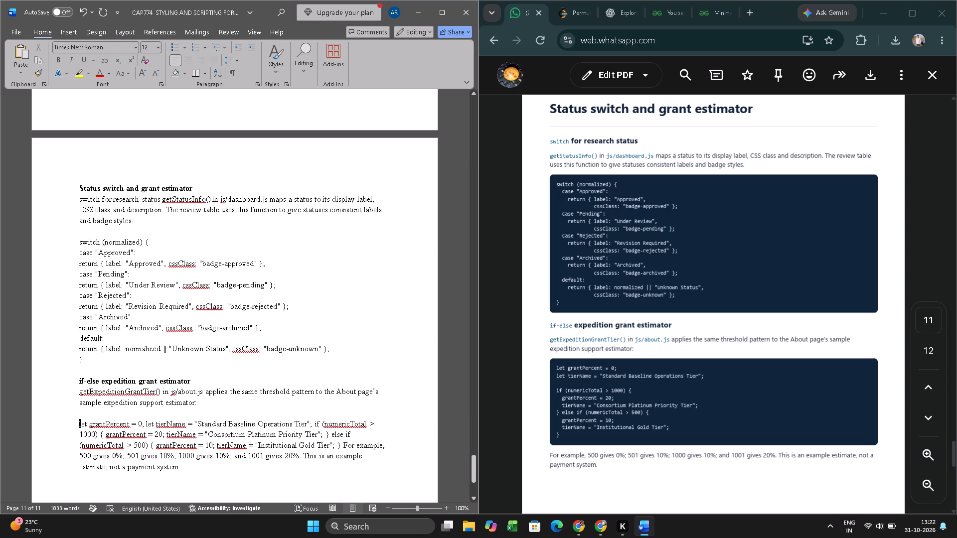
Start the "let tierName" declaration and the "if (numericTotal > 1000)" condition on new lines.
click(147, 422)
key(shift+Return)
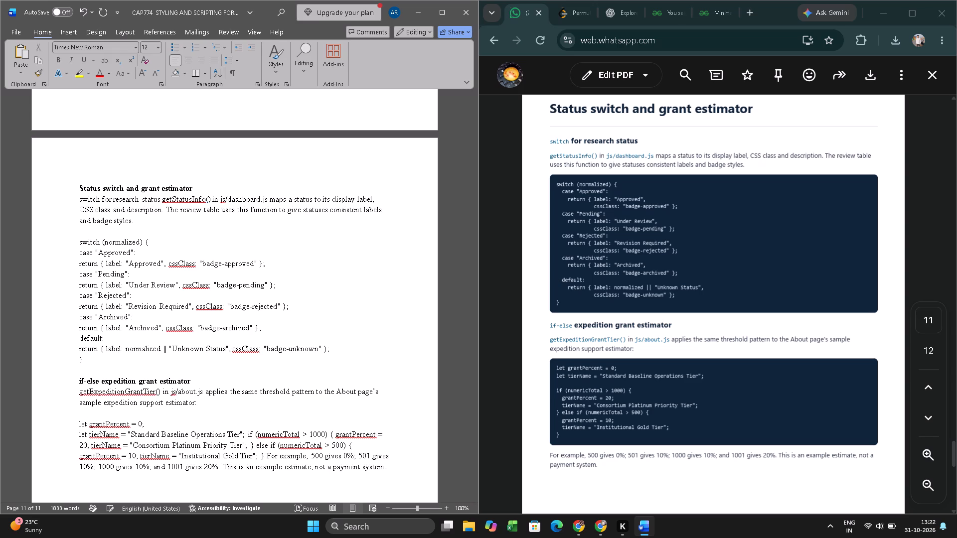
click(248, 433)
key(shift+Return)
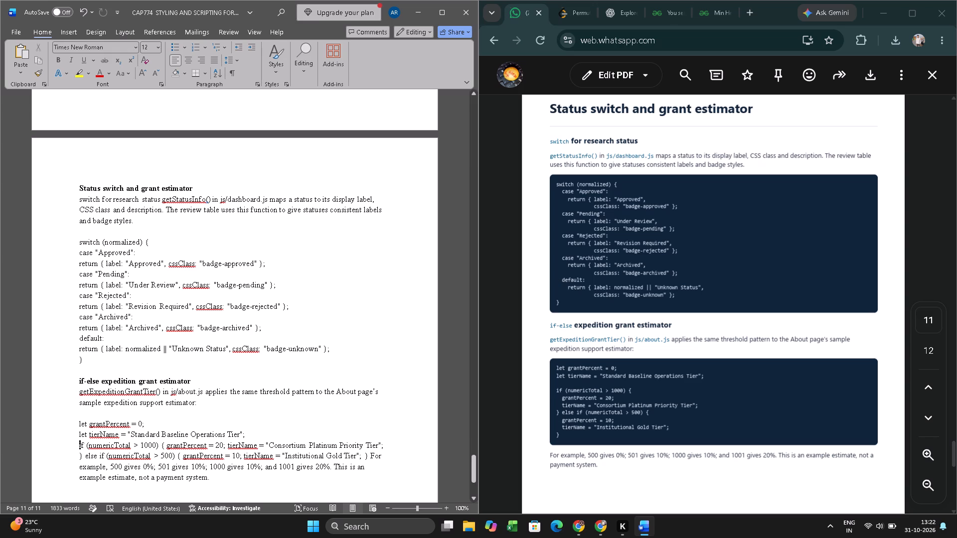
Put the > 1000 branch's "grantPercent = 20;" and "Consortium Platinum Priority Tier" statements and the "} else if" line on separate lines, without a leading space before tierName.
click(167, 445)
key(shift+Return)
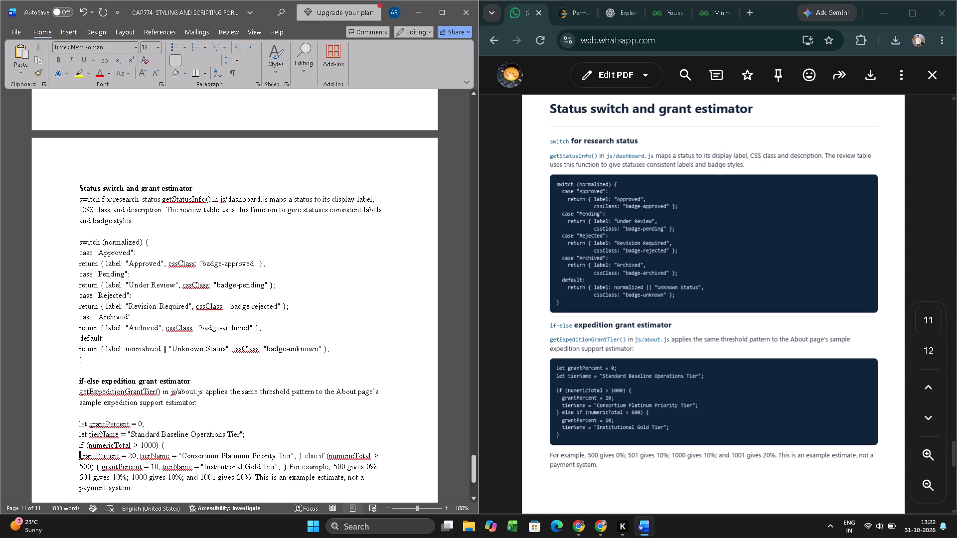
click(139, 455)
key(shift+Return)
key(Right)
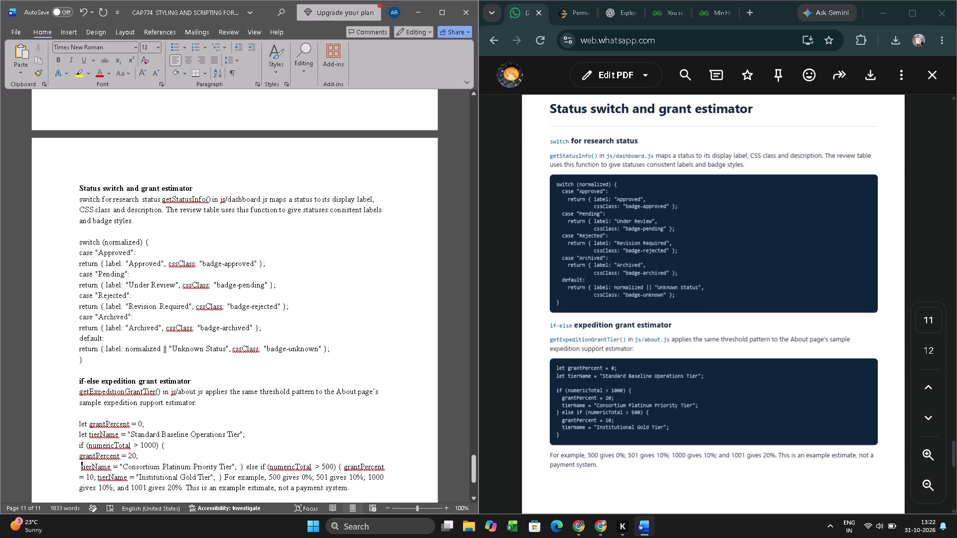
key(BackSpace)
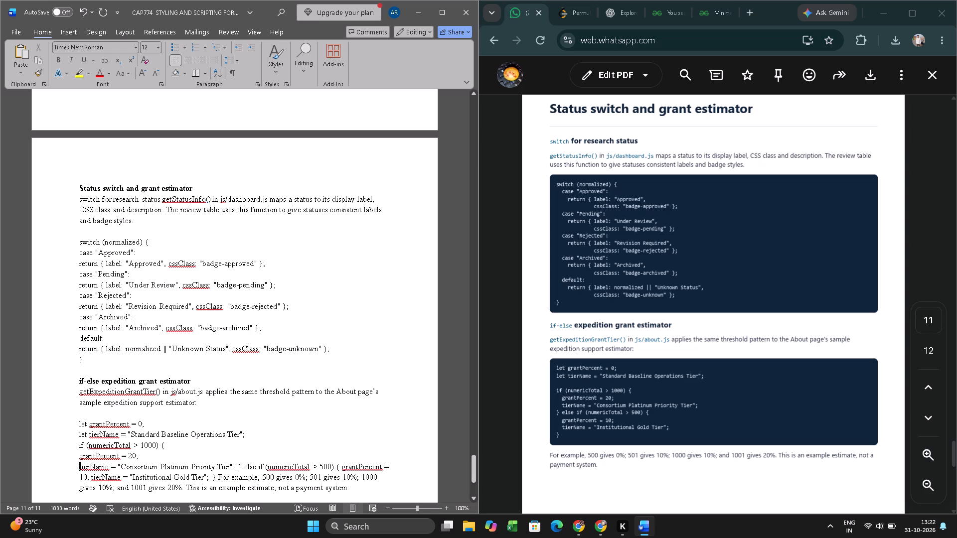
click(239, 461)
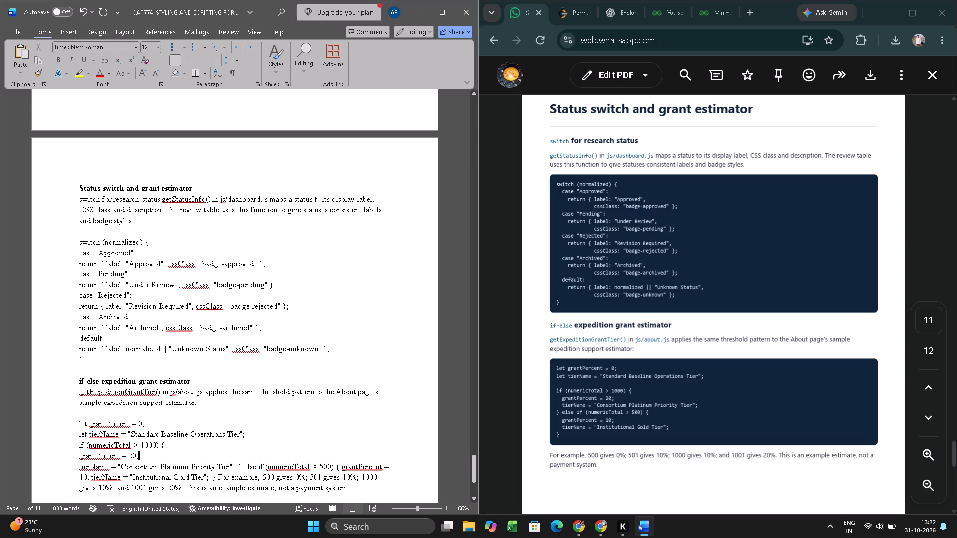
click(238, 463)
key(shift+Return)
key(Right)
key(Right)
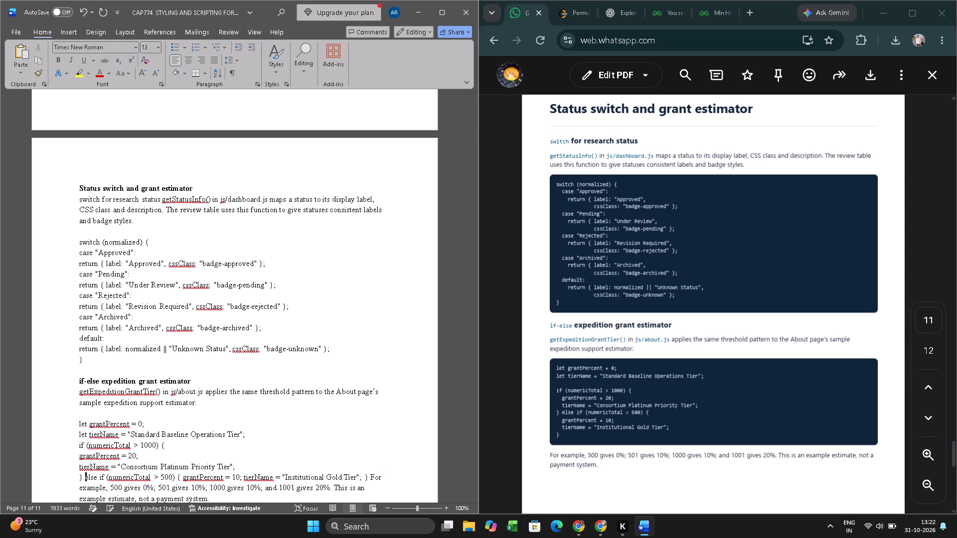
key(Right)
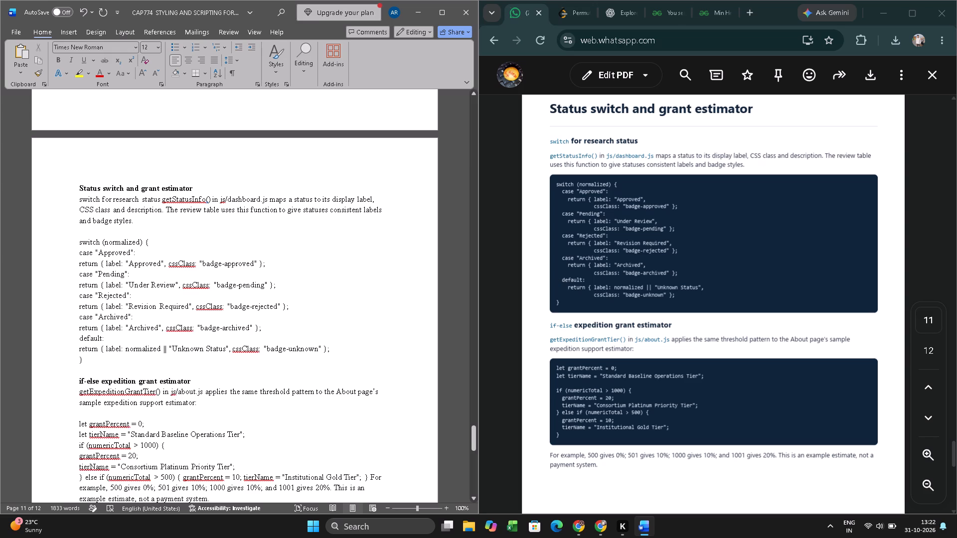
Put the > 500 branch's "grantPercent = 10;" and "Institutional Gold Tier" statements and the closing brace on separate lines.
click(182, 478)
key(shift+Return)
scroll(182, 478, down, 1)
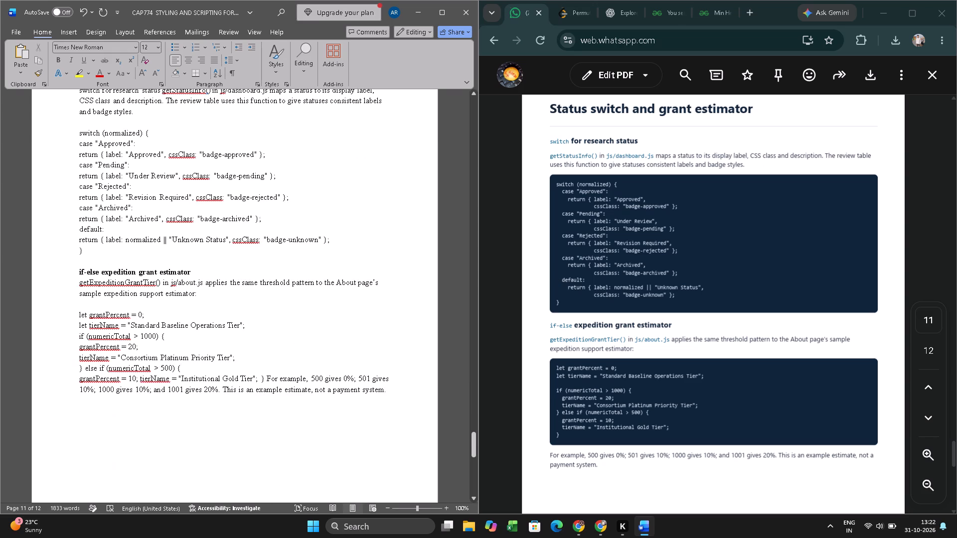
click(140, 380)
key(shift+Return)
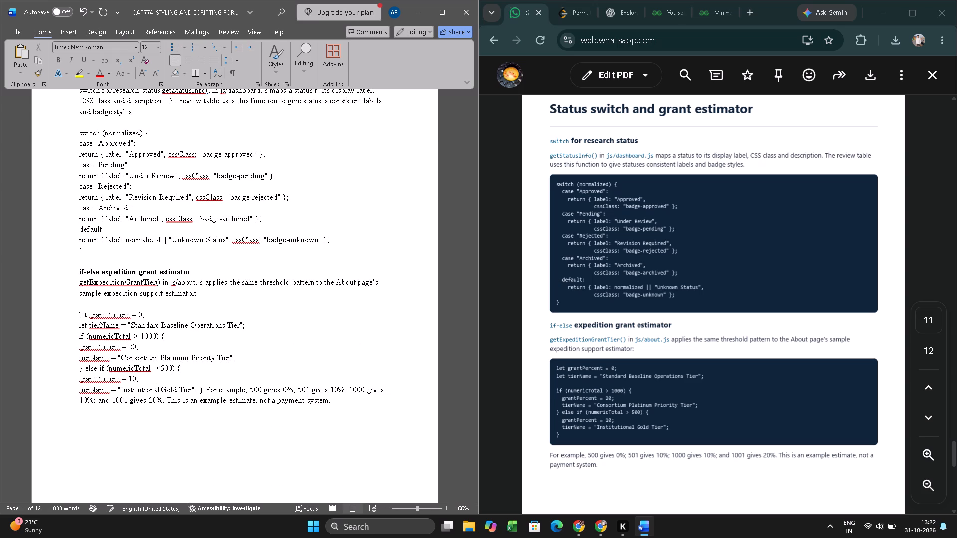
click(198, 389)
key(shift+Return)
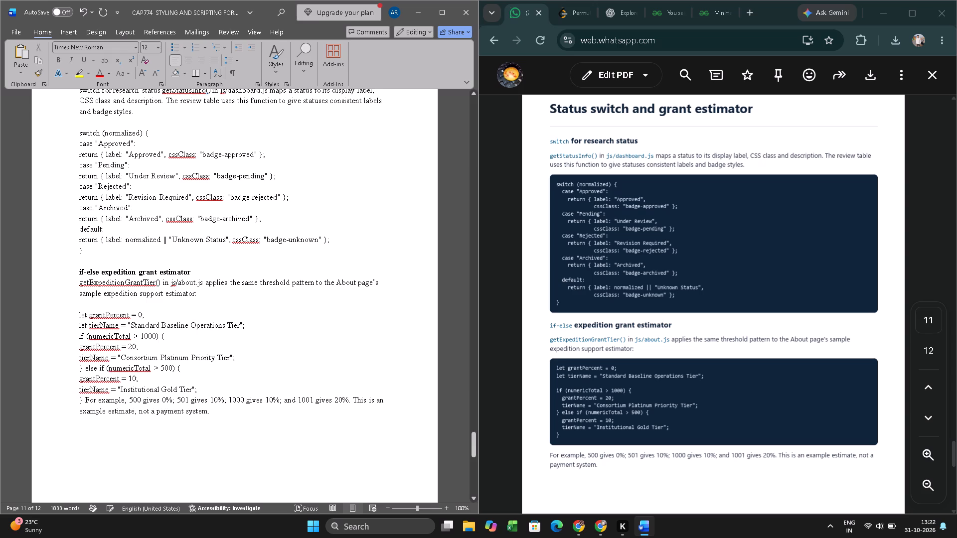
Start the "For example, 500 gives 0%" paragraph after a blank line below the if-else code's closing brace.
click(85, 398)
key(shift+Return)
key(shift+Return)
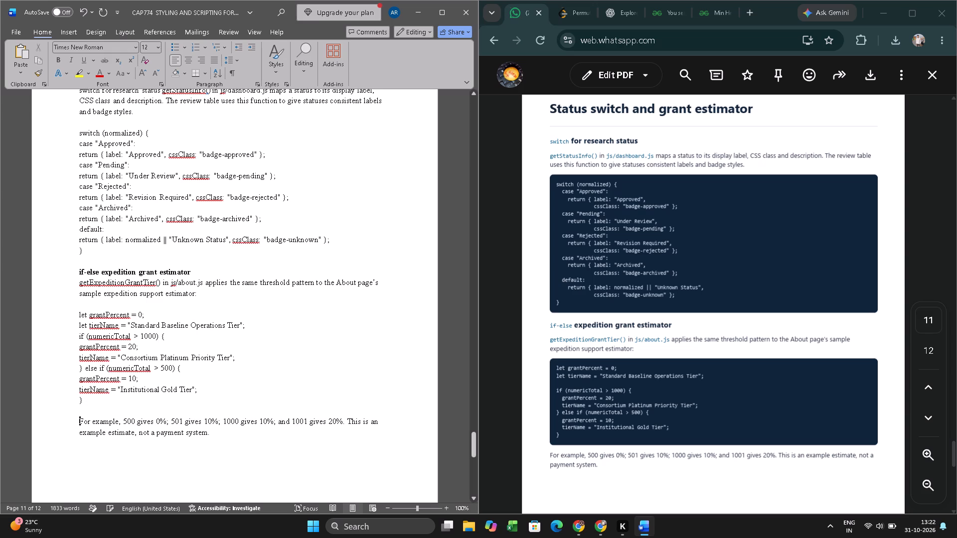
Find the "Scope, hoisting and final checks" section in the reference PDF to compare with the document.
click(238, 391)
scroll(238, 391, down, 1)
scroll(508, 394, down, 2)
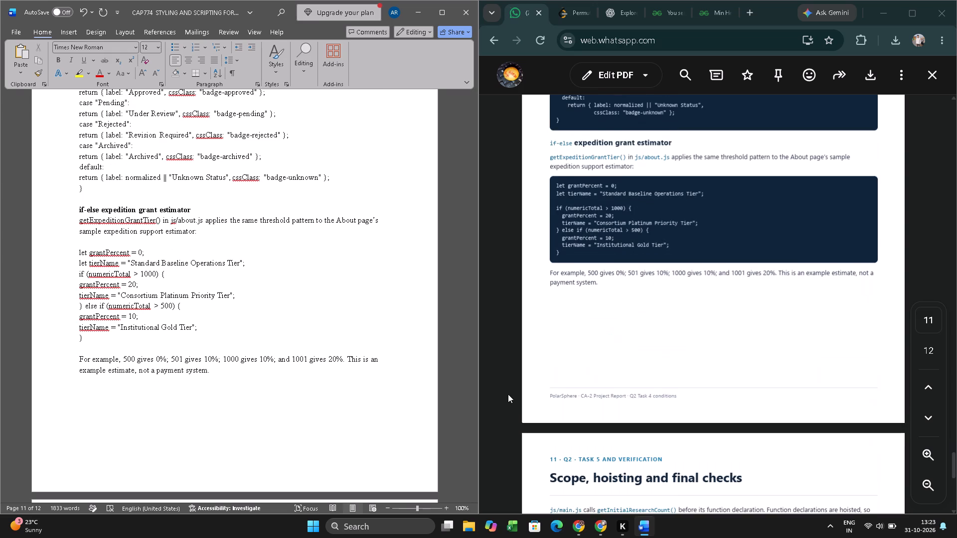
scroll(615, 391, down, 1)
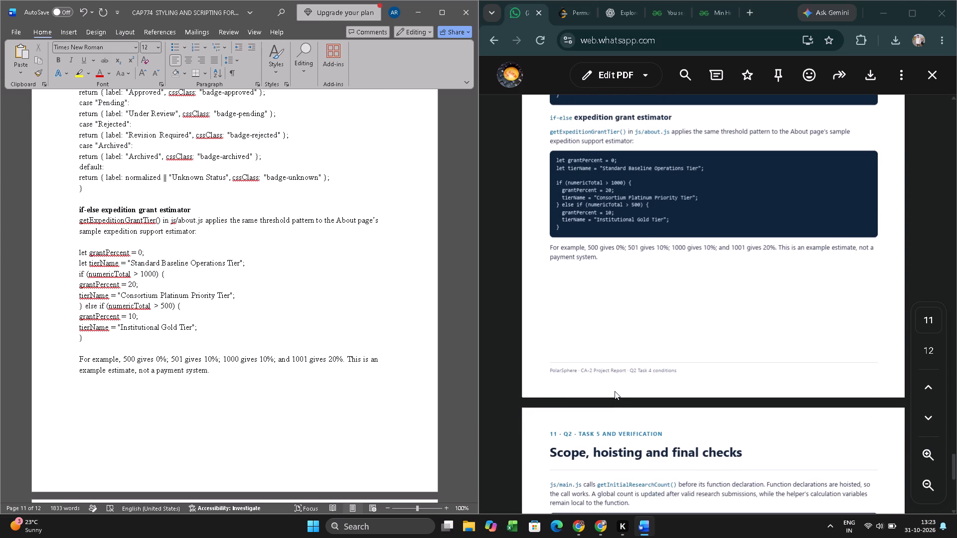
Examine the reference PDF's final page, "Scope, hoisting and final checks", and place the cursor on the report's empty page 12.
scroll(598, 419, down, 3)
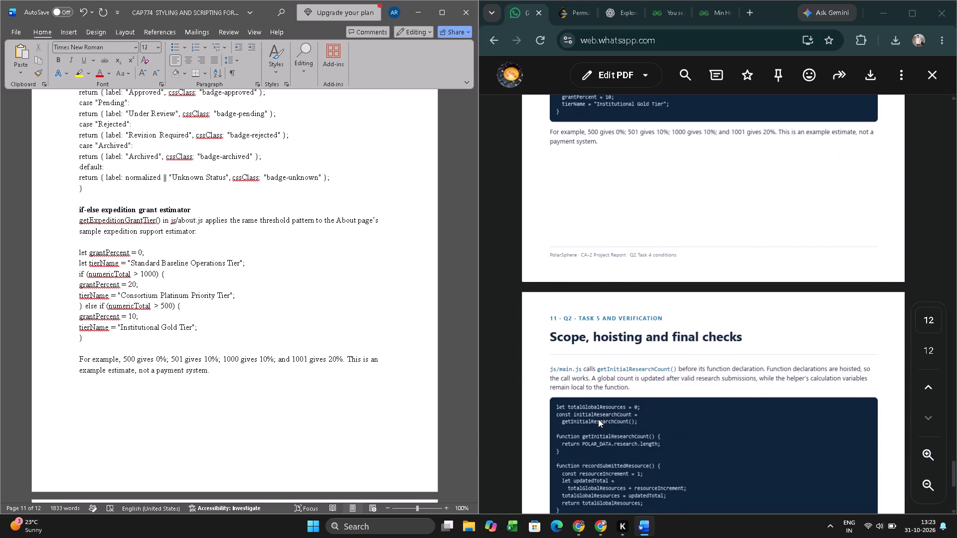
scroll(598, 419, down, 2)
scroll(598, 419, up, 2)
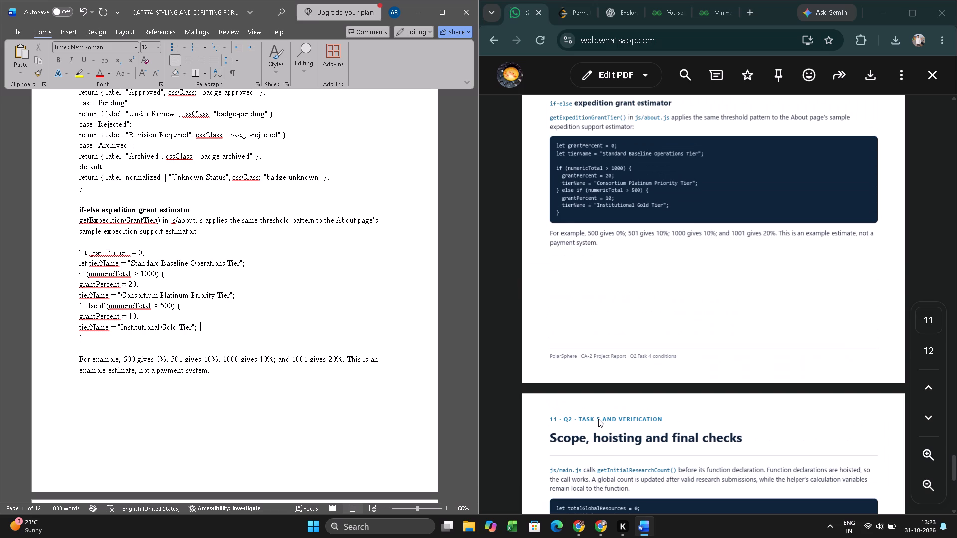
scroll(598, 419, down, 4)
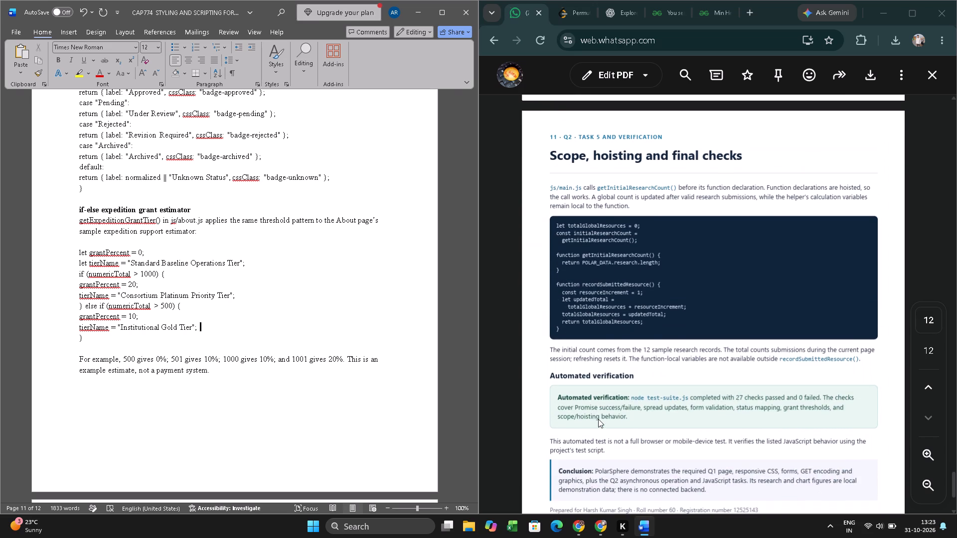
scroll(598, 419, down, 2)
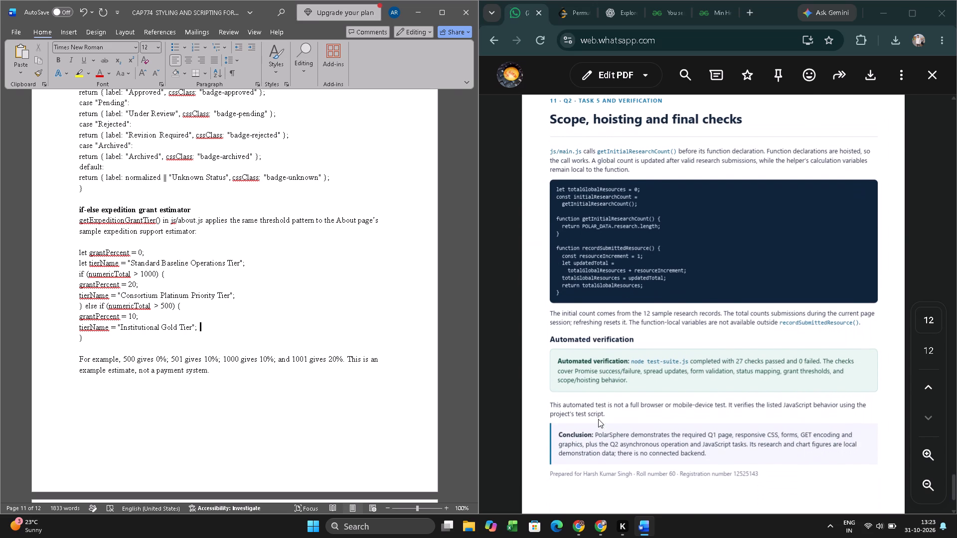
scroll(598, 419, down, 2)
scroll(248, 434, down, 2)
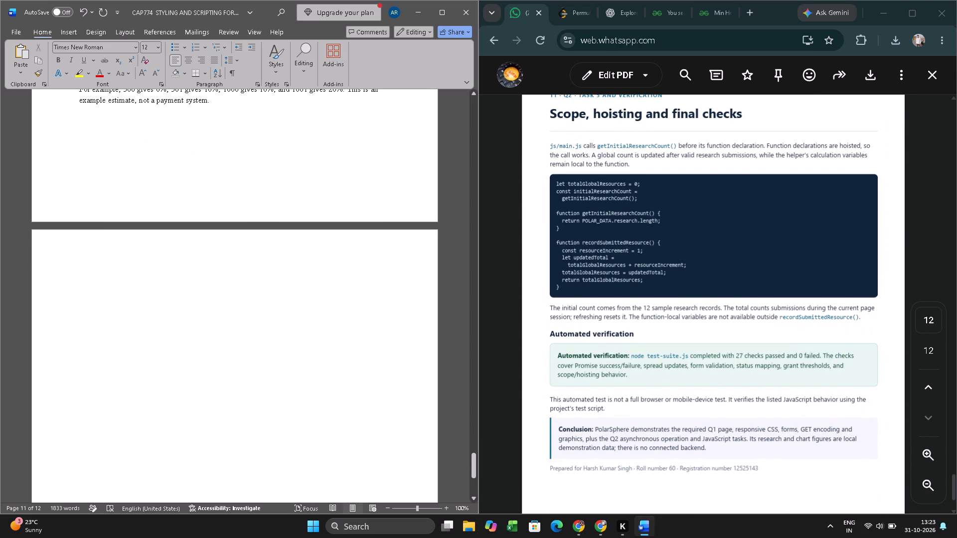
click(76, 259)
scroll(609, 304, down, 1)
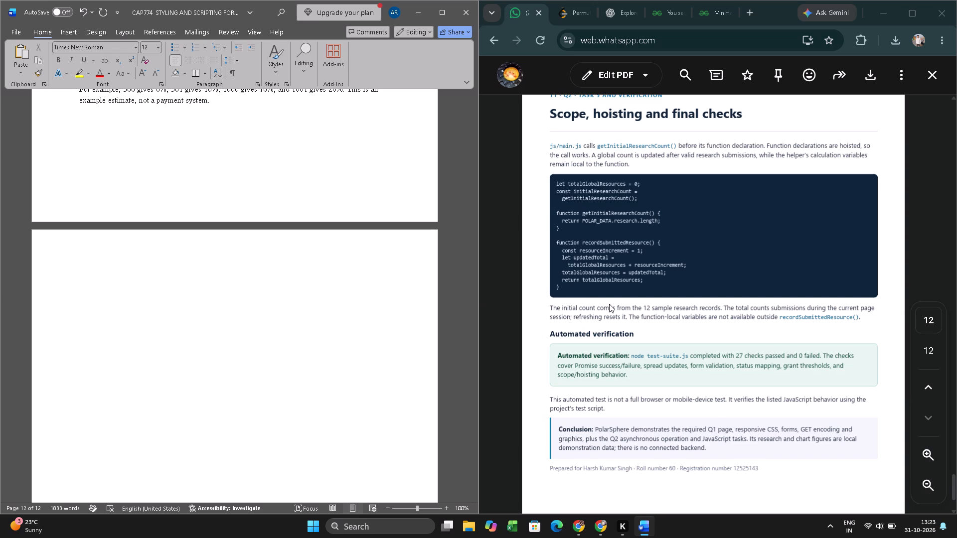
scroll(609, 304, down, 3)
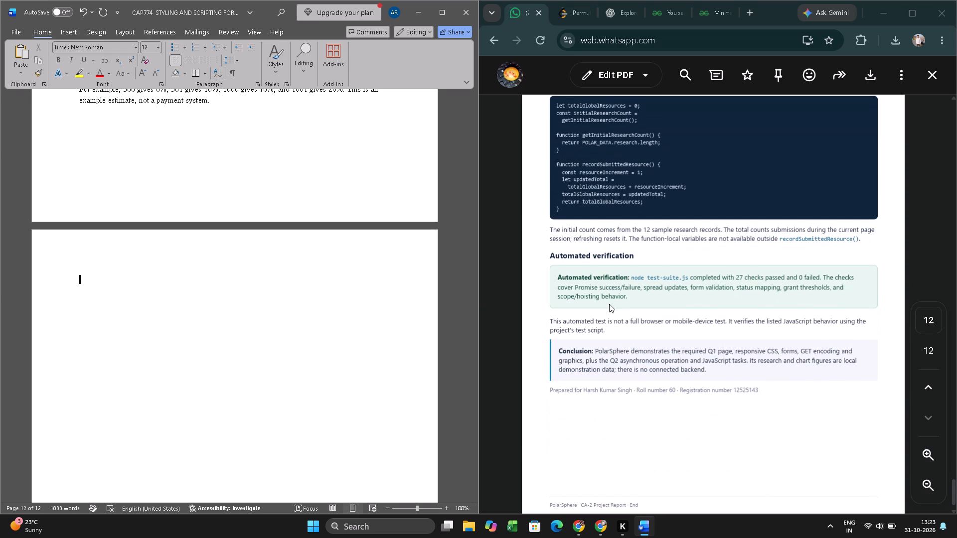
scroll(609, 304, down, 1)
scroll(609, 304, up, 2)
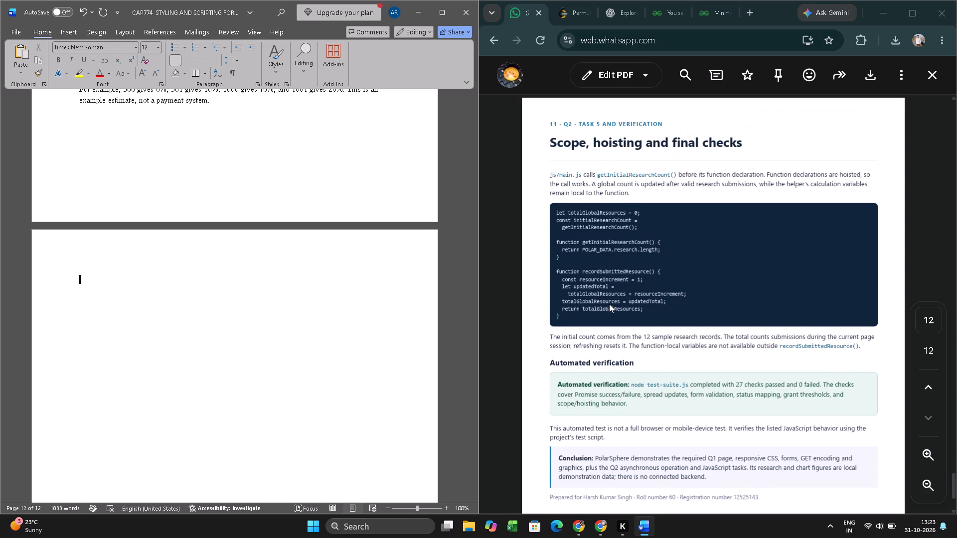
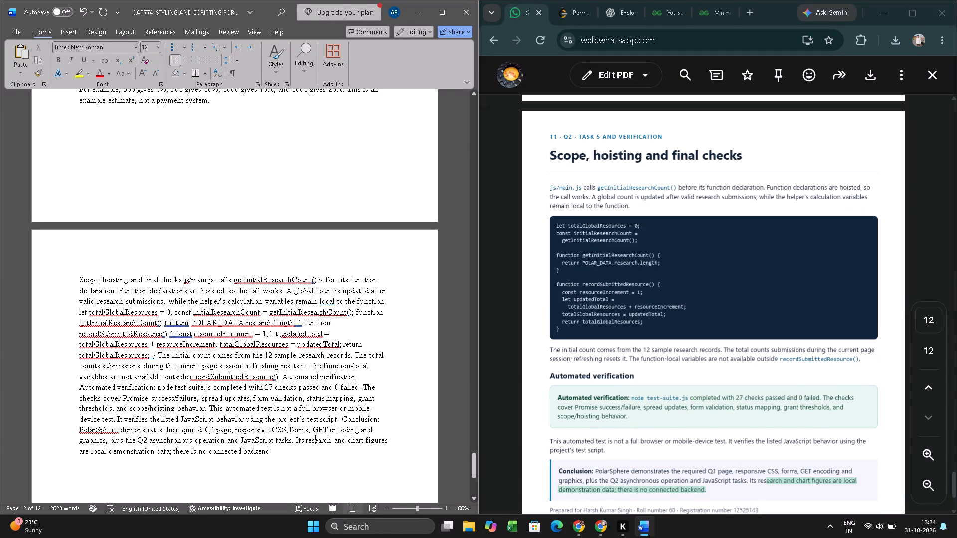
Put the "Scope, hoisting and final checks" heading on its own line and leave a blank line between the intro paragraph and the code.
click(184, 280)
key(shift+Return)
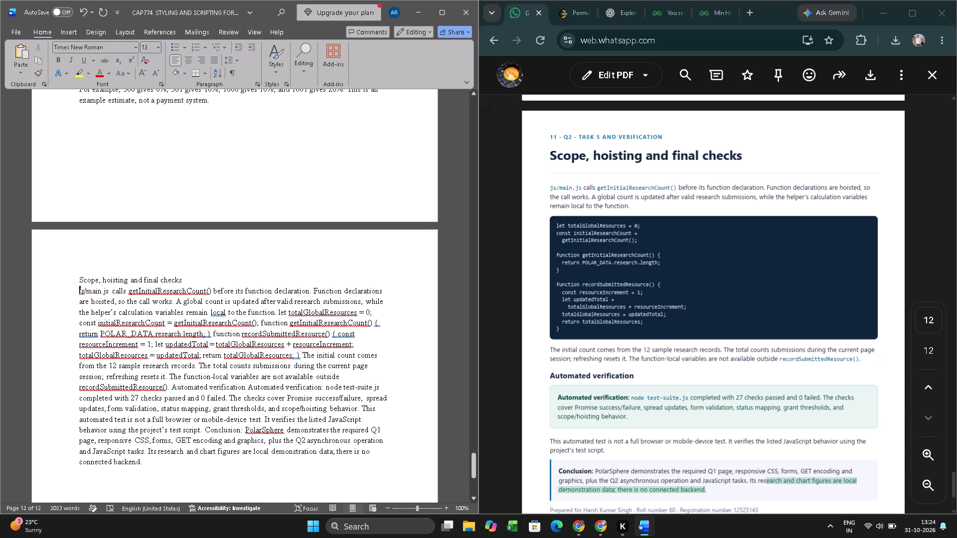
click(274, 313)
key(Right)
key(Right)
key(shift+Return)
key(shift+Return)
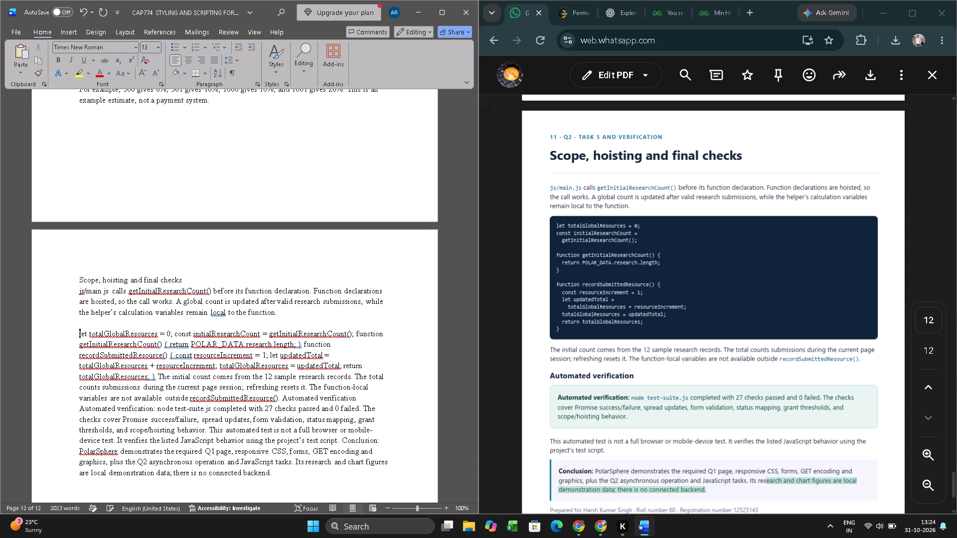
Put the totalGlobalResources and initialResearchCount declarations on separate lines, with the getInitialResearchCount() function starting on a new line.
click(173, 335)
key(shift+Return)
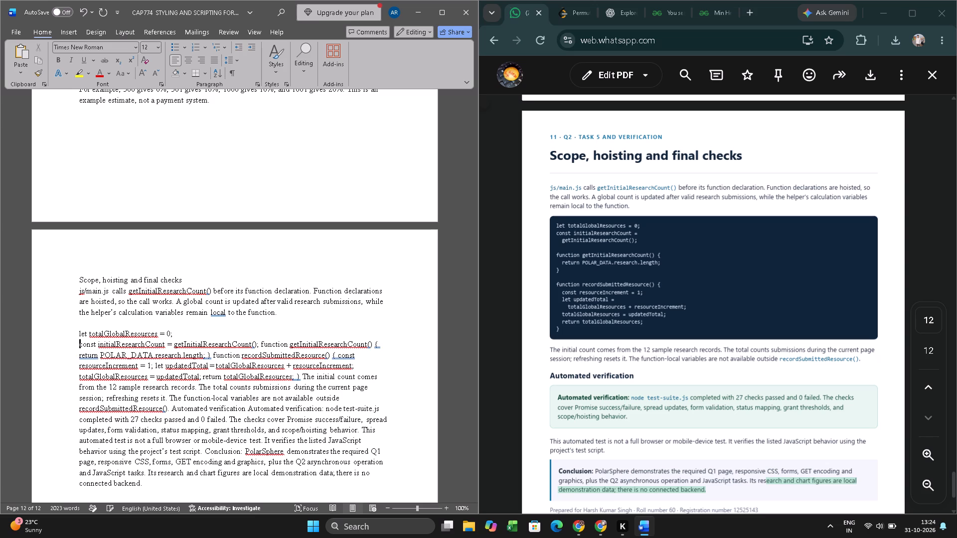
click(259, 342)
key(Right)
key(shift+Return)
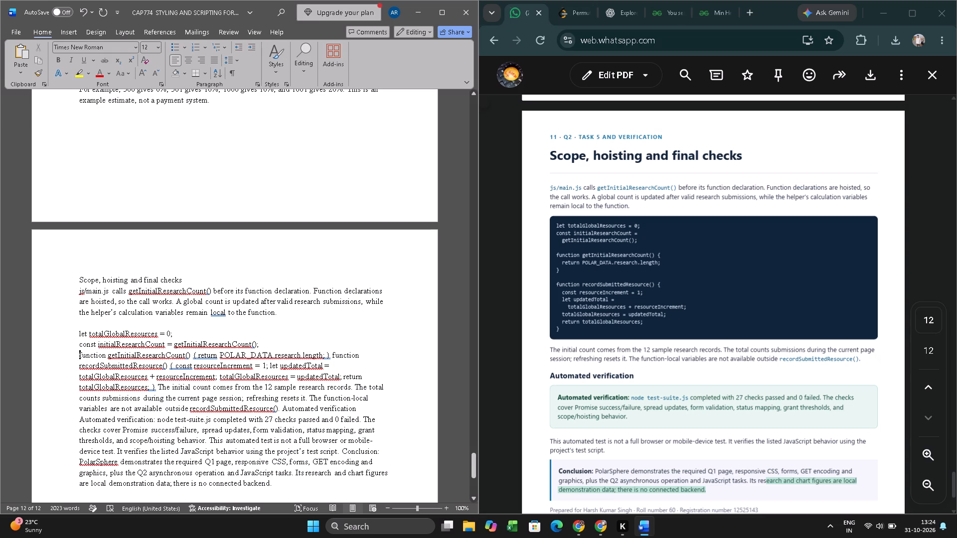
Split the getInitialResearchCount() function into opening, return and closing-brace lines, leaving a blank line after it.
click(197, 357)
key(shift+Return)
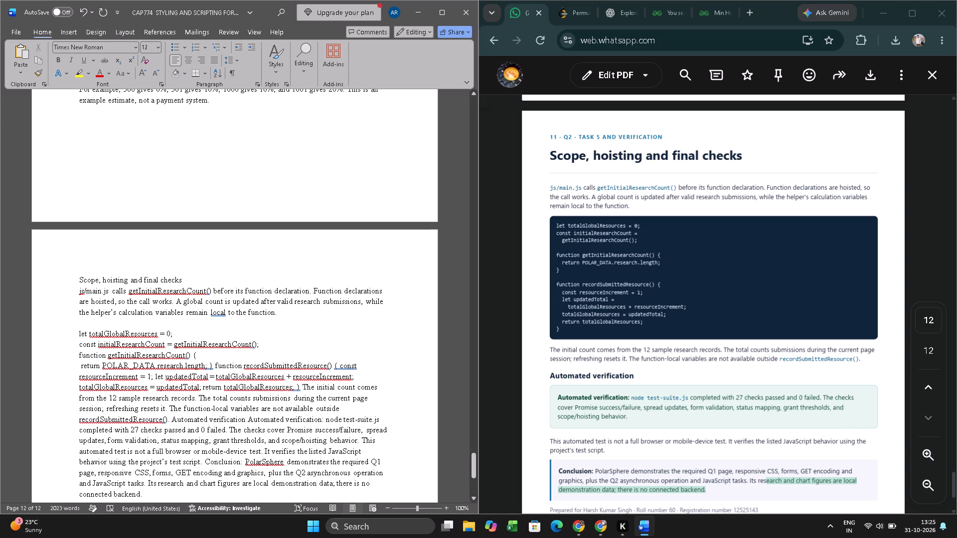
click(209, 367)
key(shift+Return)
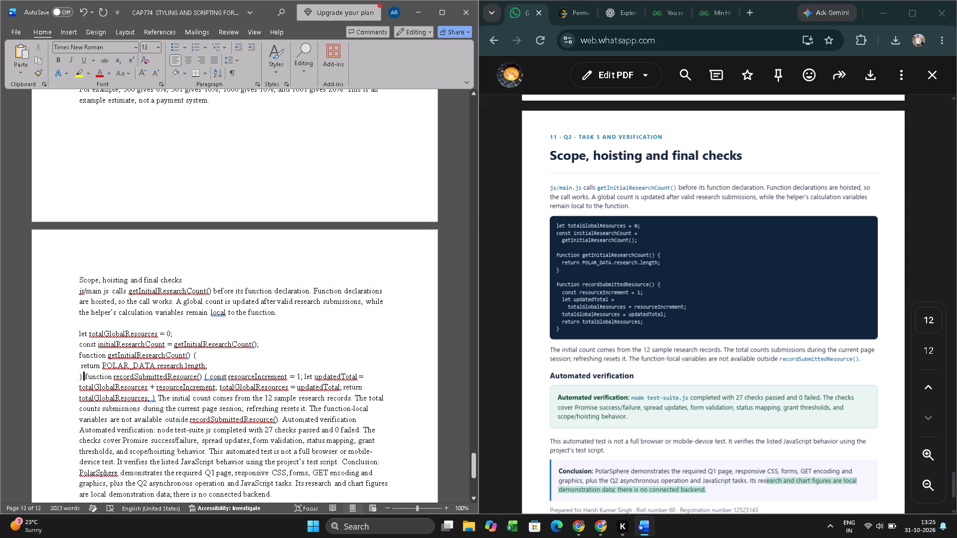
key(Right)
key(Right)
key(shift+Return)
key(shift+Return)
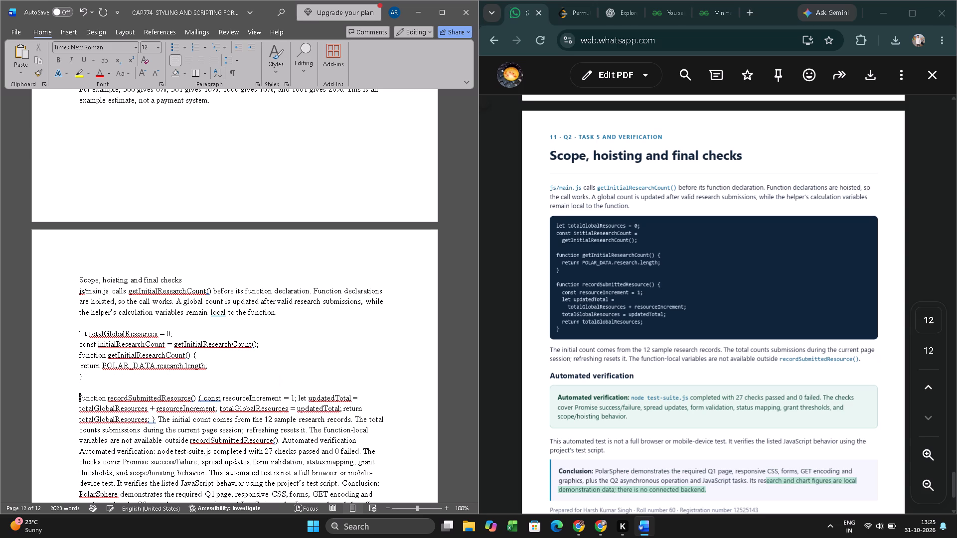
Break recordSubmittedResource() after its opening brace, the resourceIncrement constant, "updatedTotal;" and the return statement, leaving a blank line after the closing brace.
click(204, 400)
key(shift+Return)
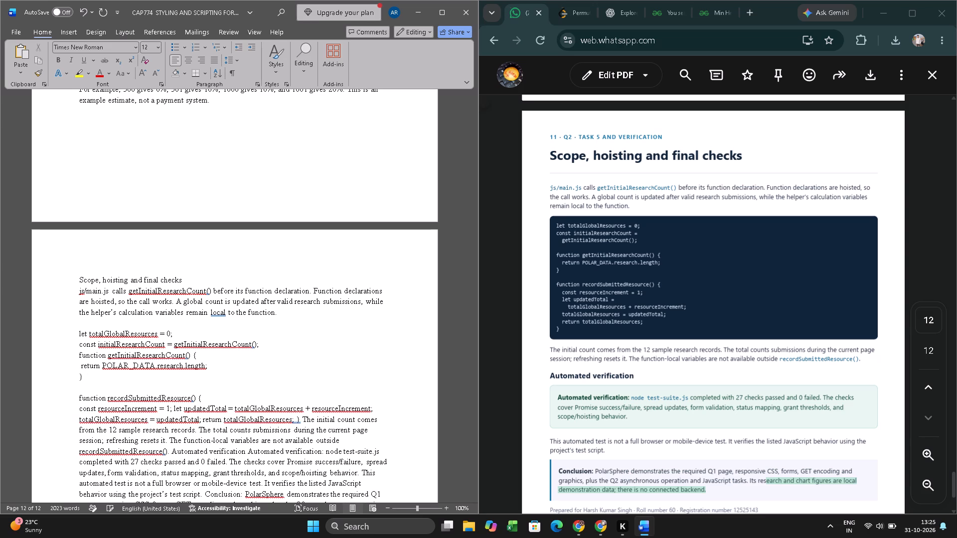
click(173, 407)
key(shift+Return)
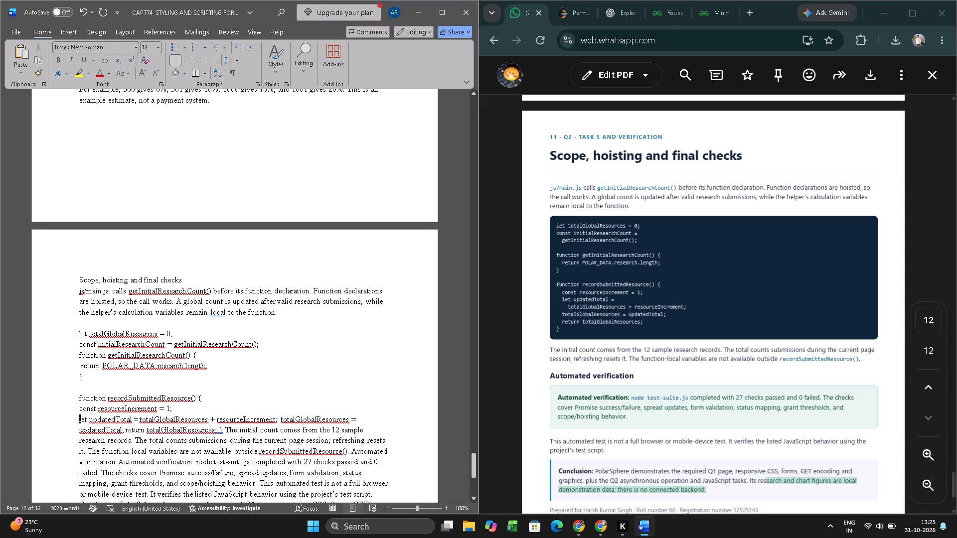
click(127, 429)
key(shift+Return)
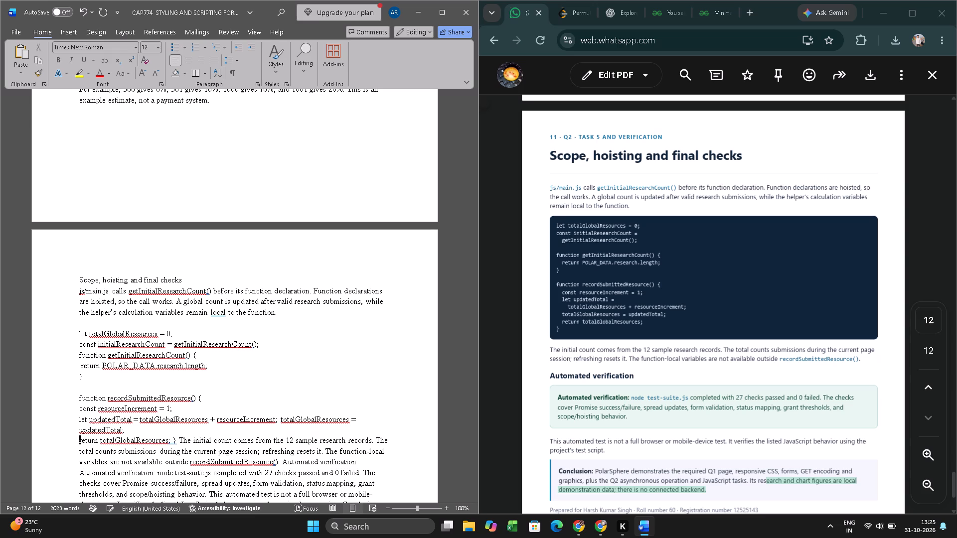
click(172, 440)
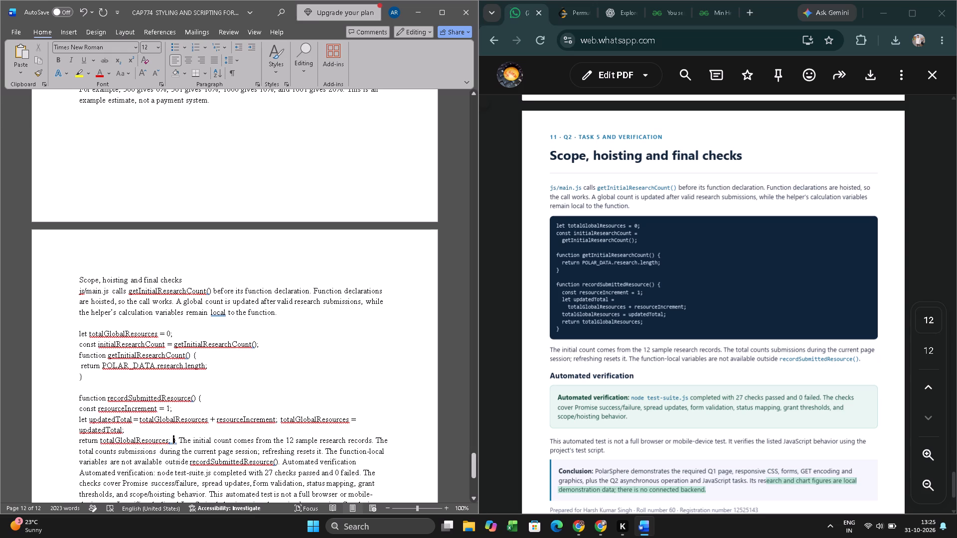
key(shift+Return)
key(Right)
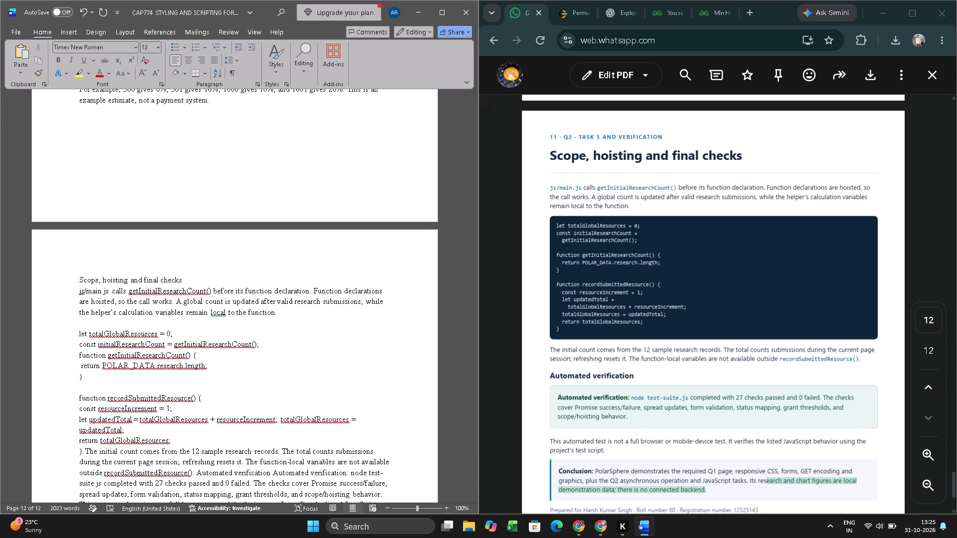
key(Right)
key(shift+Return)
key(shift+Return)
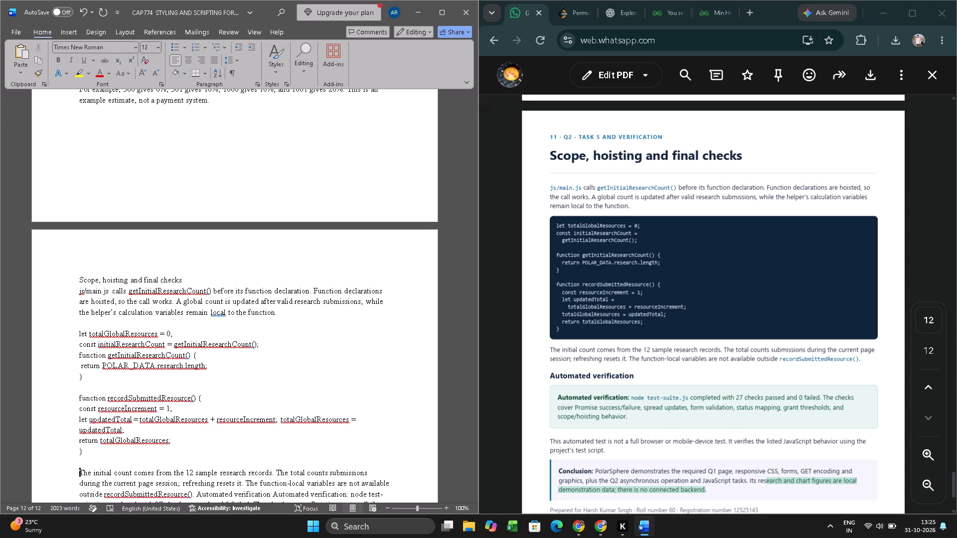
Make "Automated verification" a bold heading on its own line, after a blank line below the recordSubmittedResource() paragraph.
scroll(197, 393, down, 2)
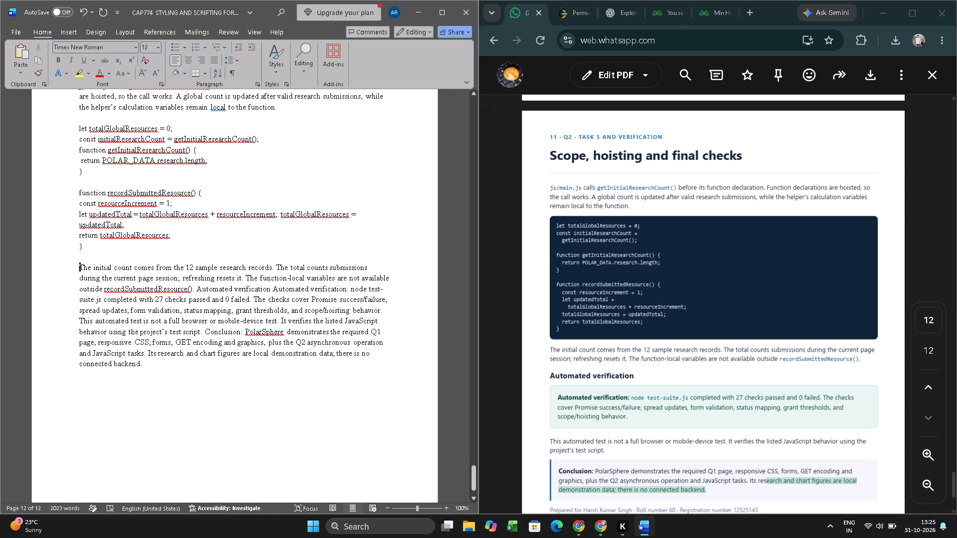
click(197, 290)
key(shift+Return)
key(shift+Return)
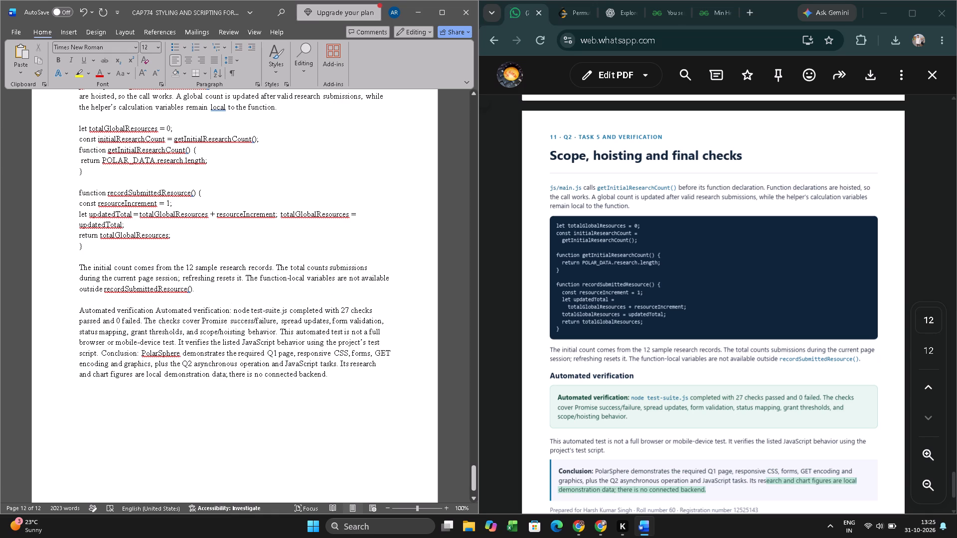
click(156, 308)
key(shift+Return)
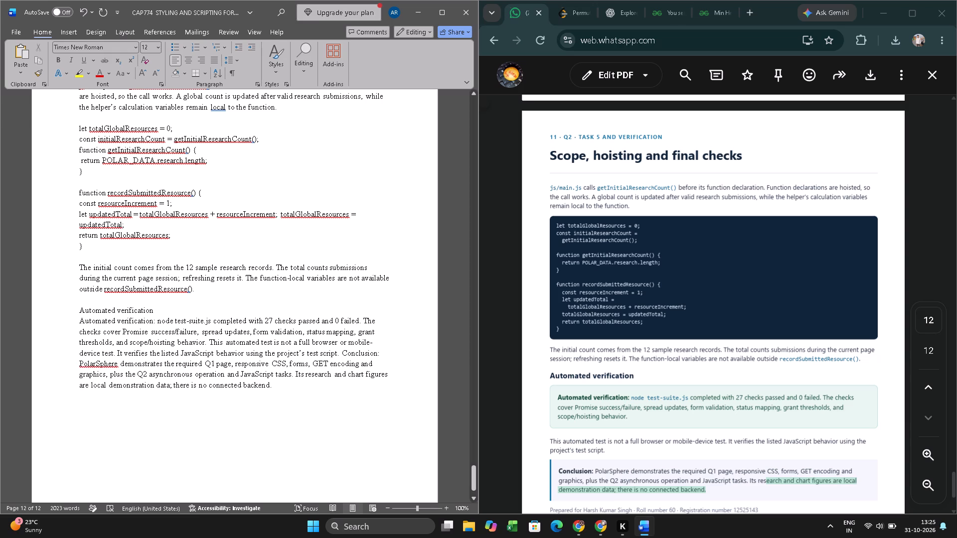
drag(156, 310, 84, 309)
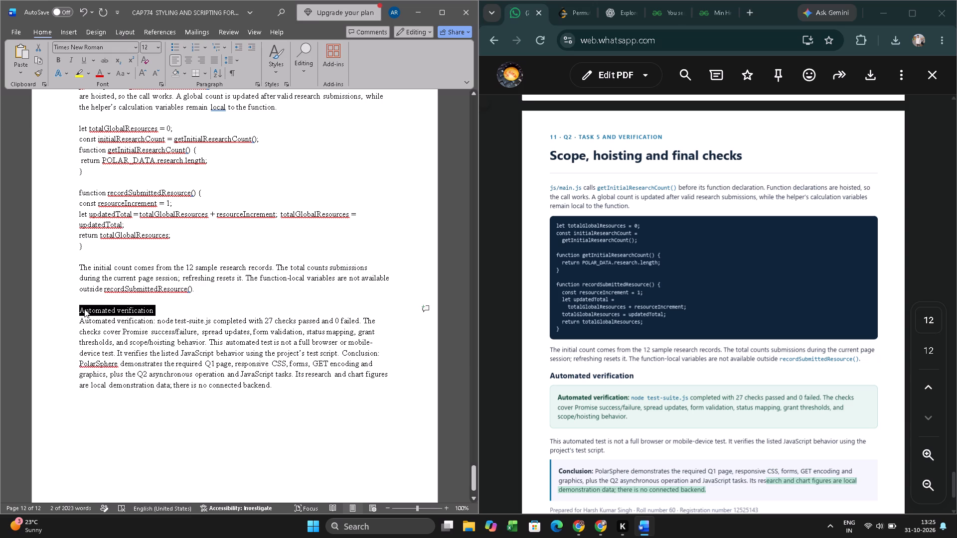
key(ctrl+b)
click(167, 306)
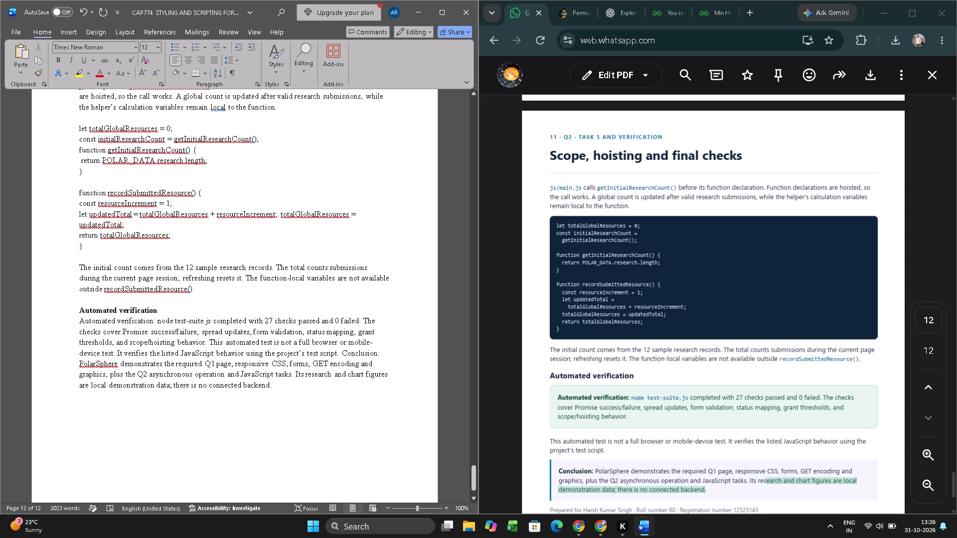
Start the "This automated test is not a full browser" text after a blank line below the scope/hoisting behavior sentence.
click(206, 344)
key(Right)
key(shift+Return)
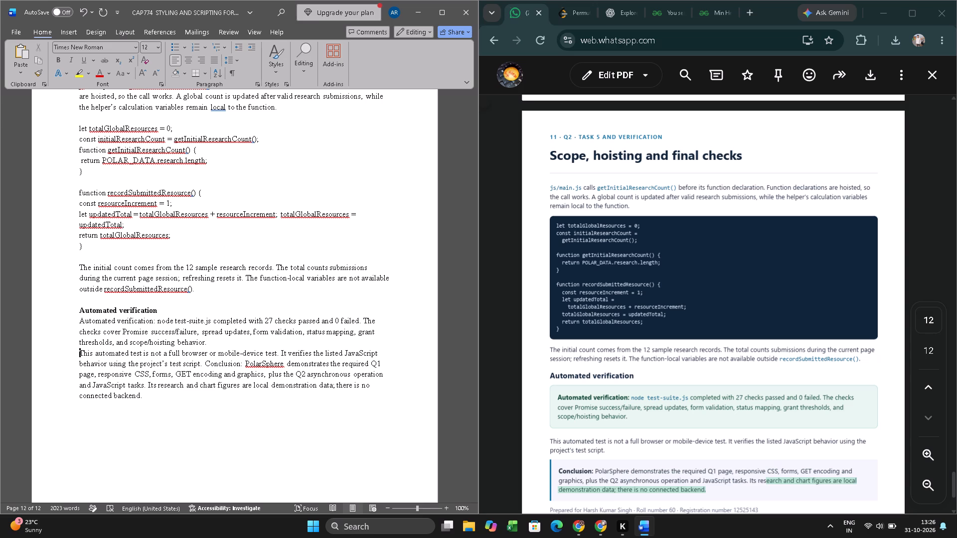
key(shift+Return)
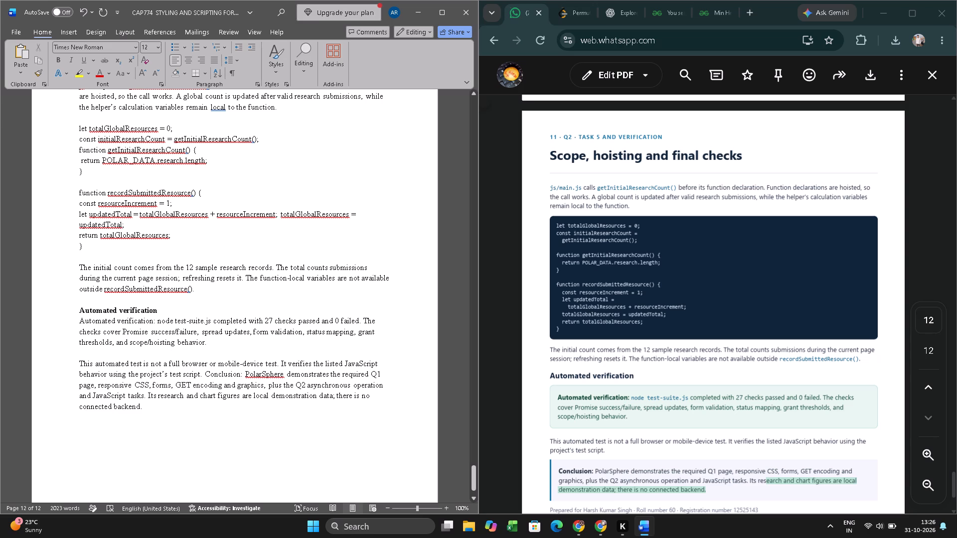
Start the conclusion paragraph after a blank line and make its "Conclusion:" label bold.
click(207, 372)
key(shift+Return)
key(shift+Return)
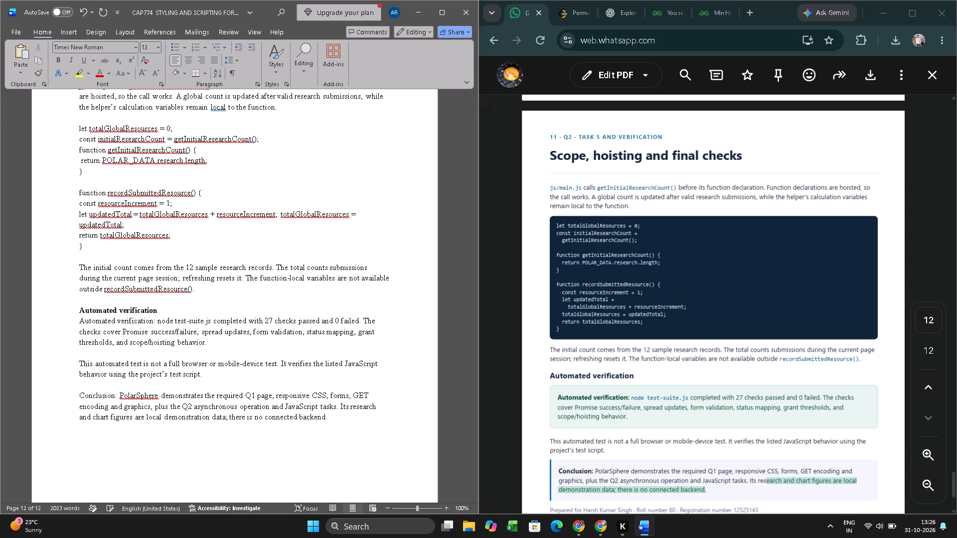
drag(116, 393, 87, 396)
click(117, 395)
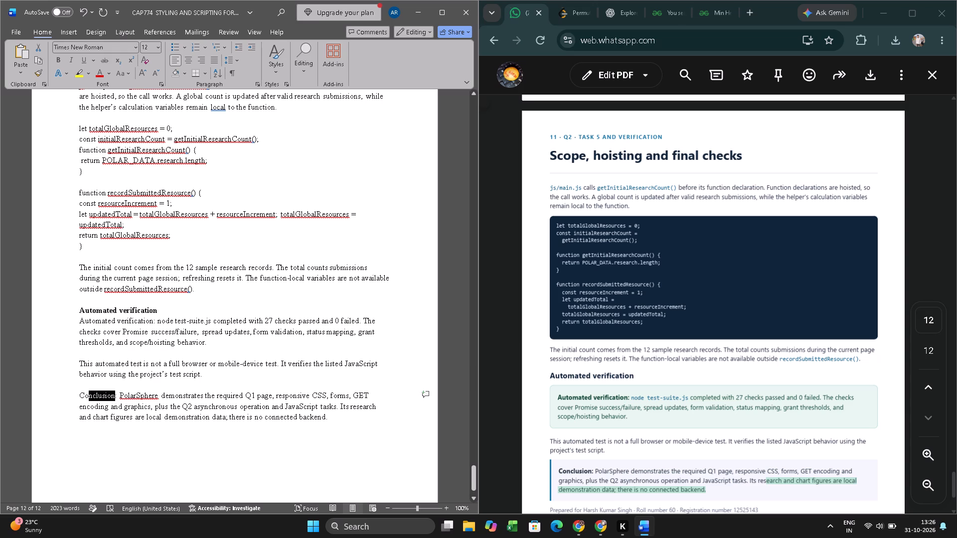
drag(117, 395, 77, 398)
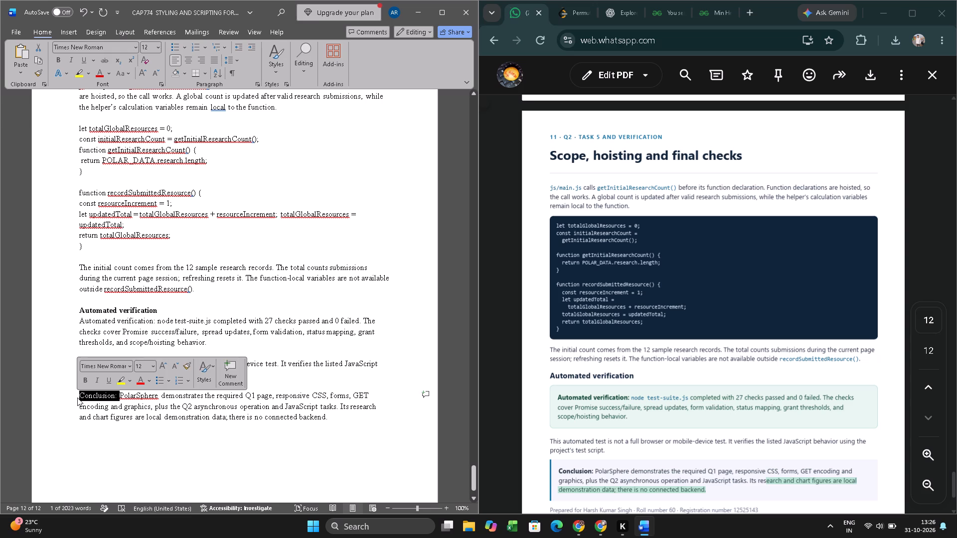
key(ctrl+b)
click(140, 426)
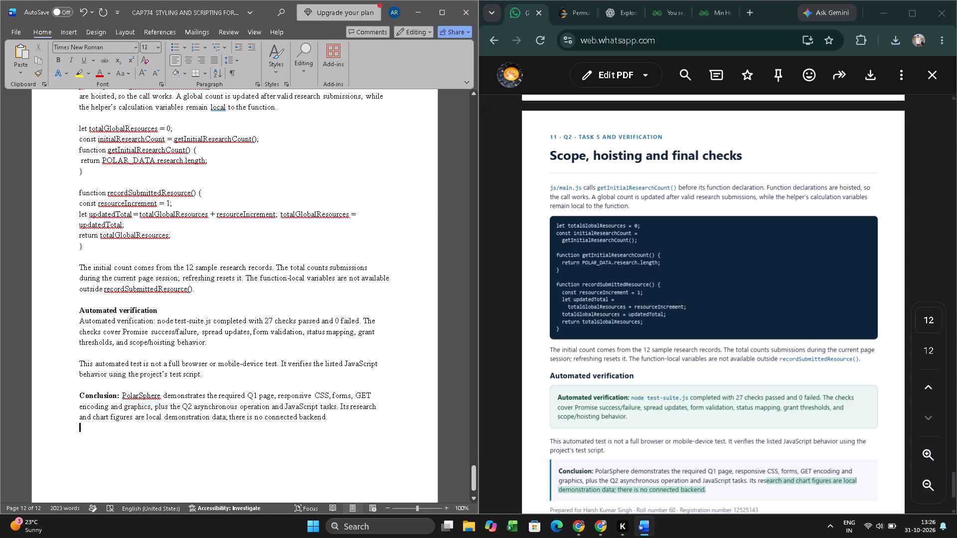
Review the layout of the report's earlier pages, going back from the final page to the "Waiting and handling failure" section.
scroll(140, 426, up, 8)
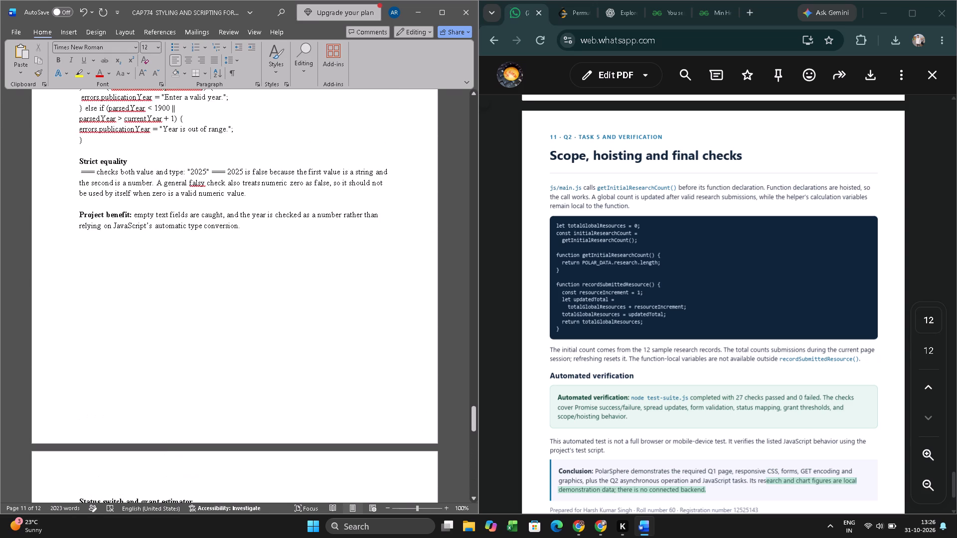
scroll(140, 426, up, 9)
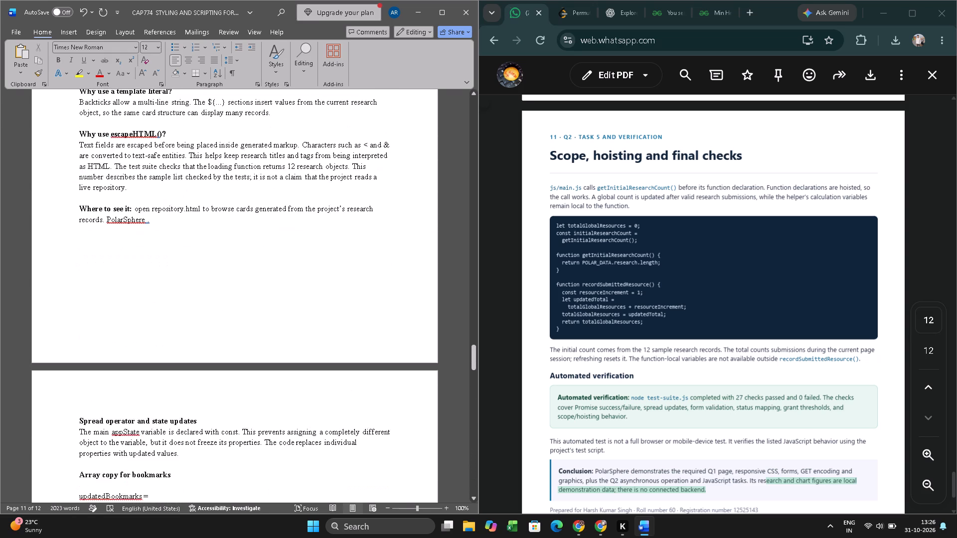
scroll(140, 426, up, 7)
scroll(140, 426, down, 1)
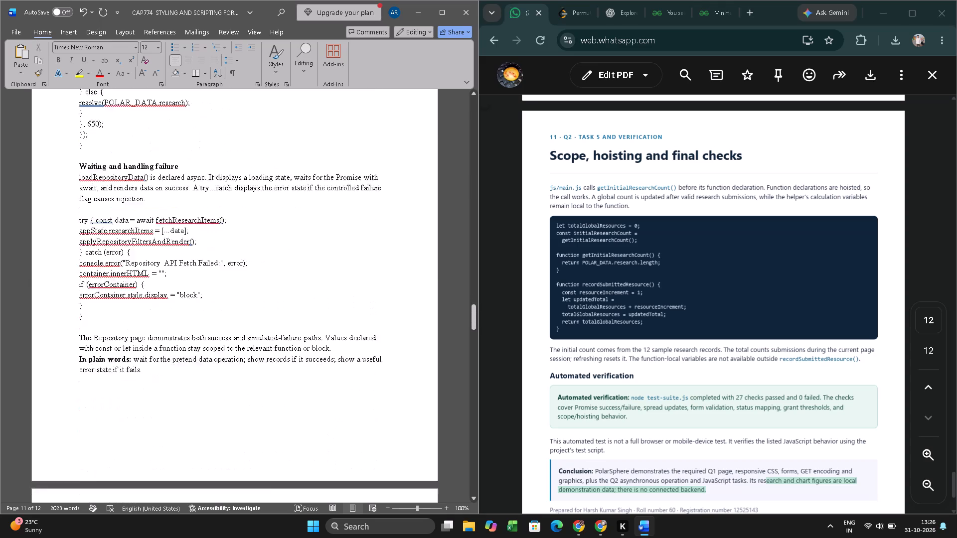
Insert a blank line between the Repository page success/failure paragraph and the "In plain words:" paragraph in "Waiting and handling failure".
scroll(140, 426, down, 2)
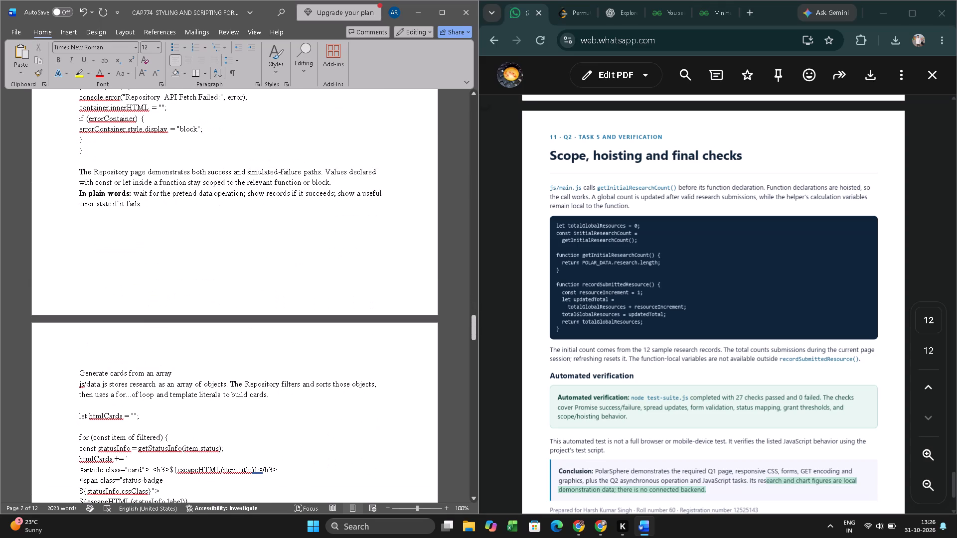
click(336, 187)
key(shift+Return)
Review the Word report's earlier pages, going back from "Waiting and handling failure" to the landing page screenshot on page 2.
scroll(336, 212, up, 9)
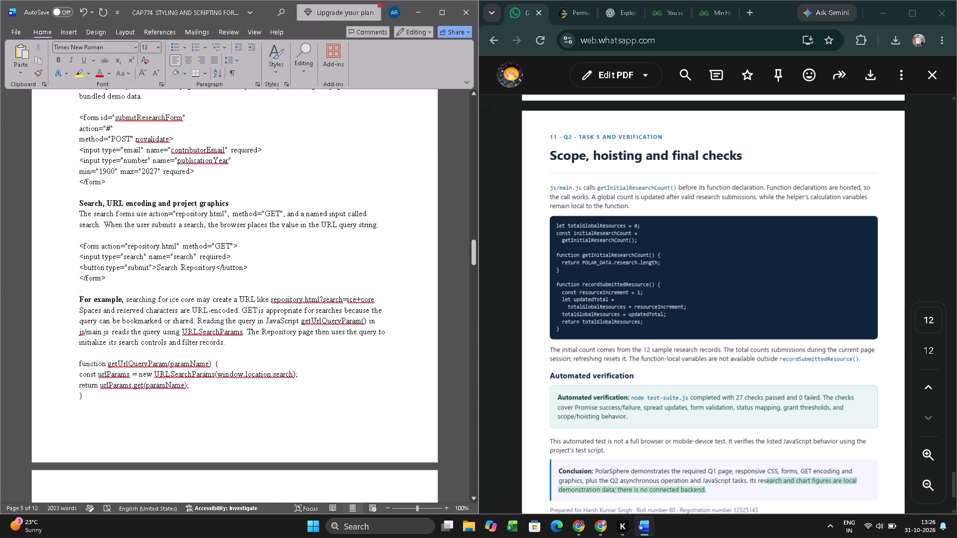
scroll(336, 212, up, 10)
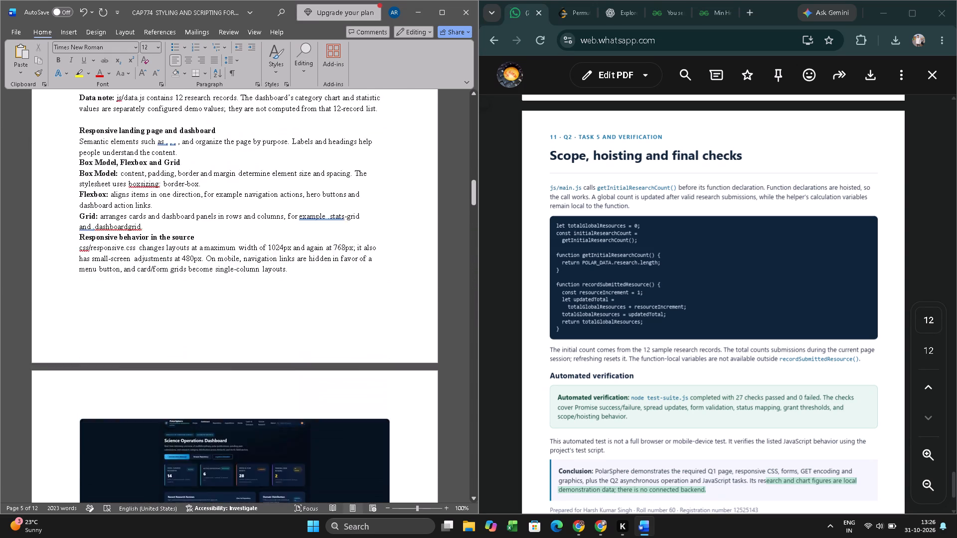
scroll(336, 212, up, 4)
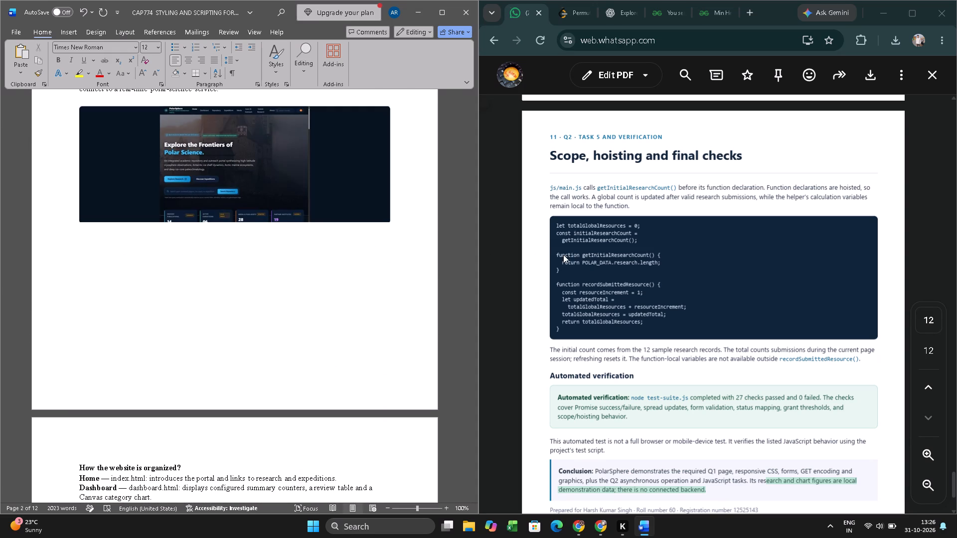
Examine the reference PDF's sections, going back from "Scope, hoisting and final checks" to "Where the code lives" on page 3.
scroll(563, 255, up, 20)
scroll(563, 255, up, 3)
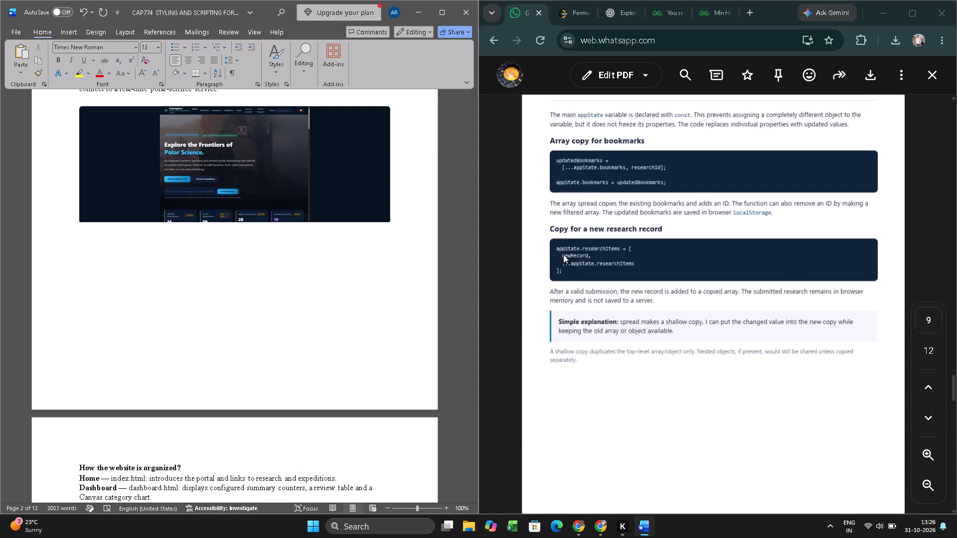
scroll(563, 255, up, 15)
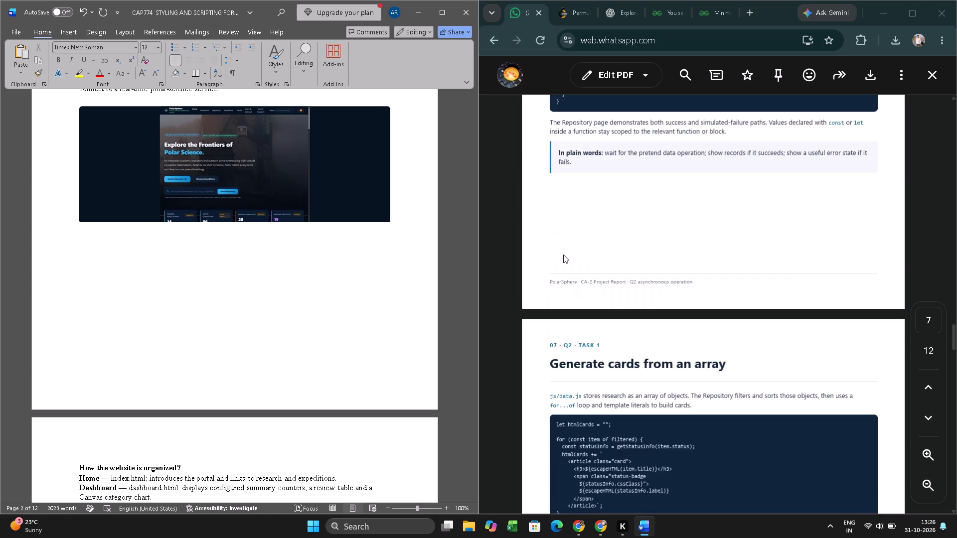
scroll(563, 255, up, 14)
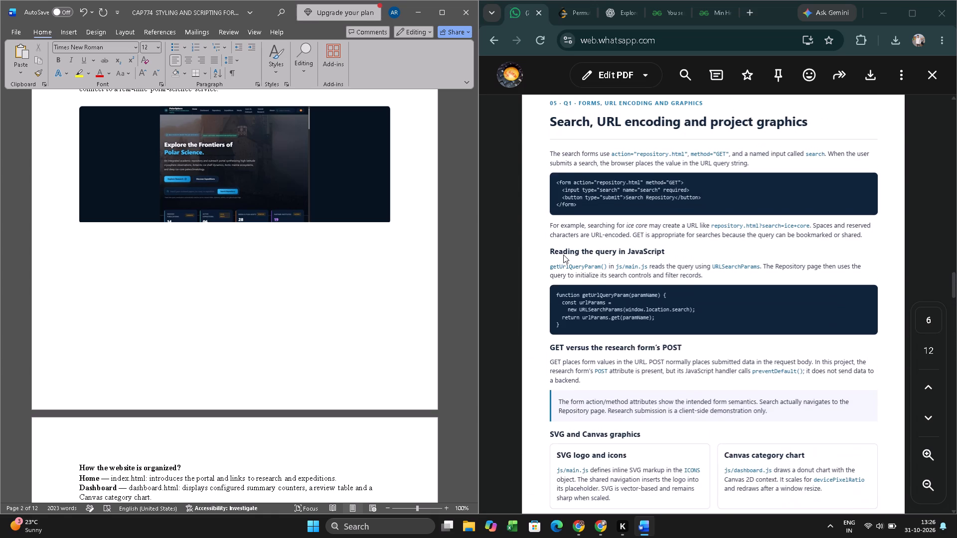
scroll(563, 255, up, 10)
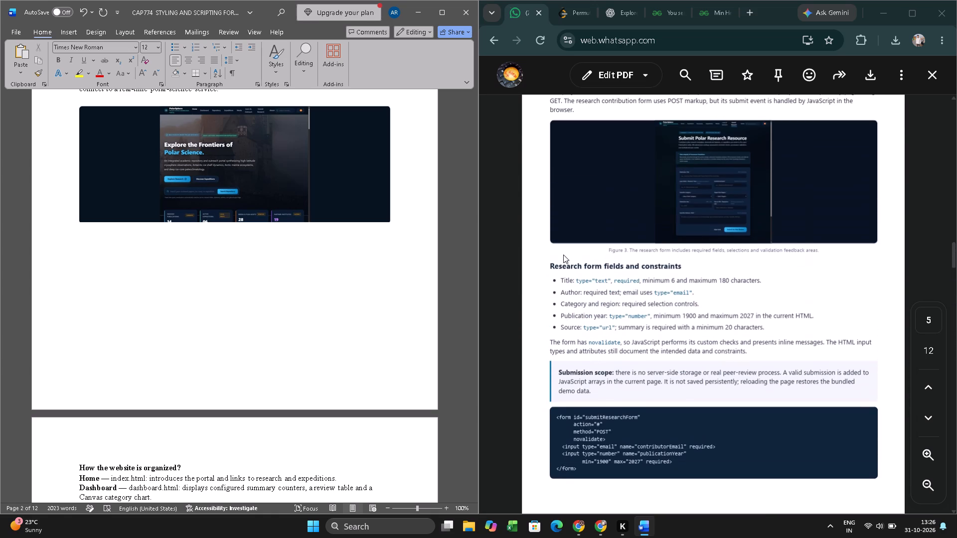
scroll(563, 255, up, 9)
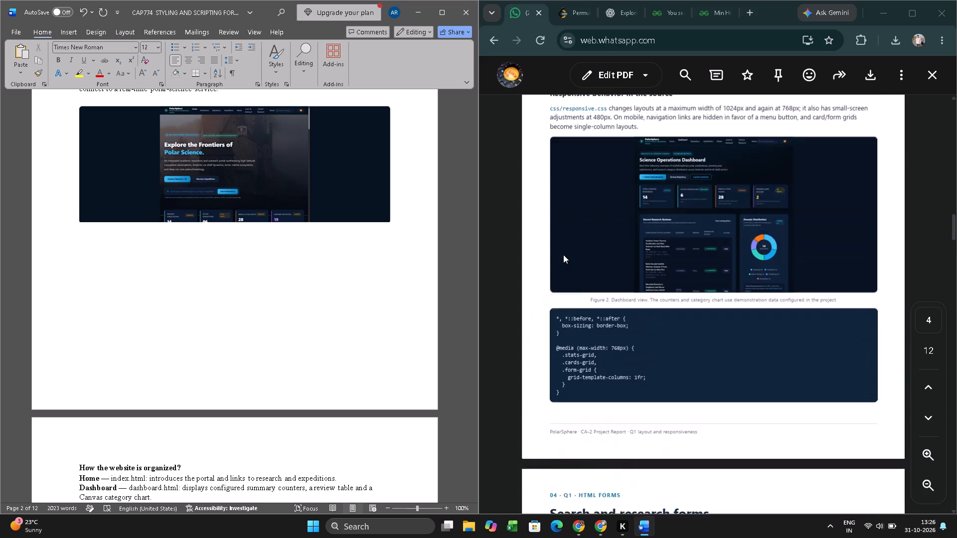
scroll(563, 255, up, 9)
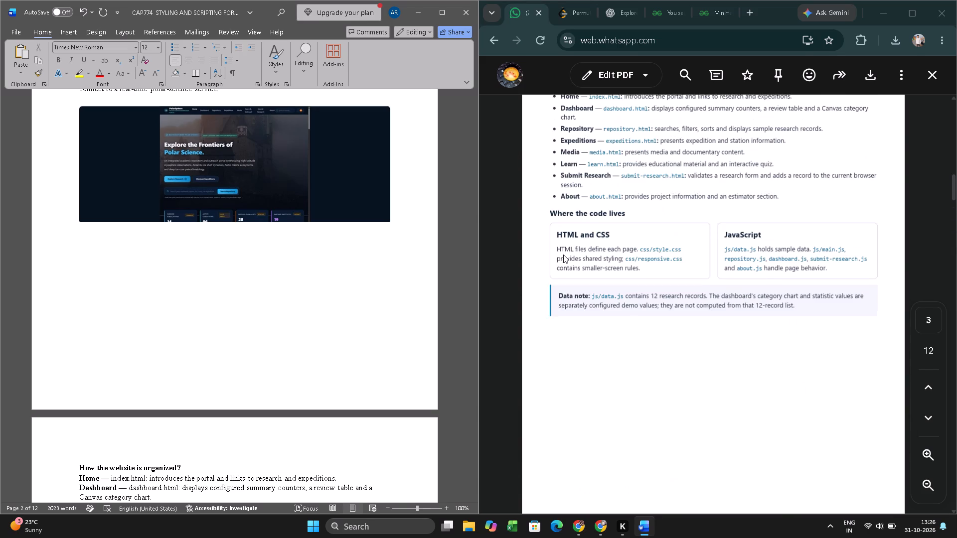
Check the reference PDF's forms and "Search, URL encoding and project graphics" sections against the corresponding part of the Word report.
scroll(563, 255, down, 14)
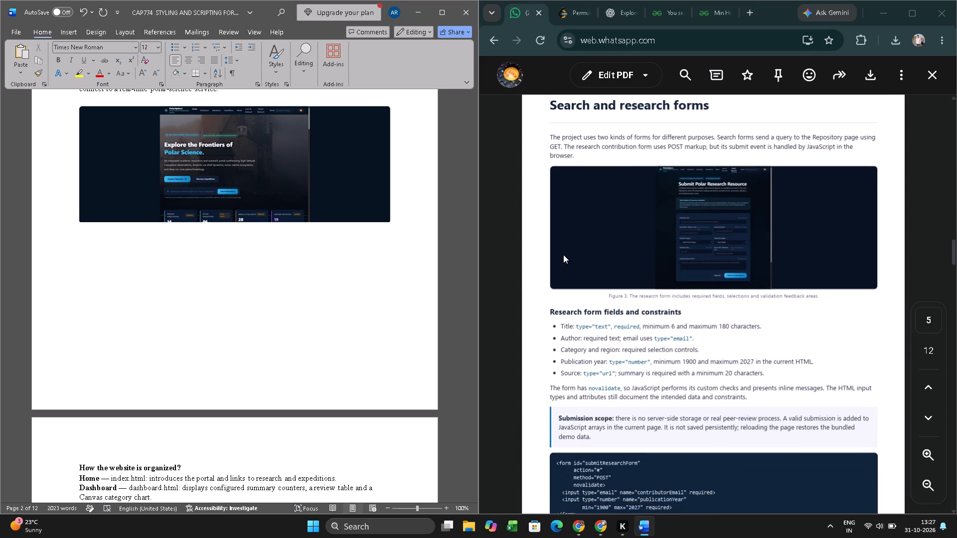
scroll(563, 255, down, 8)
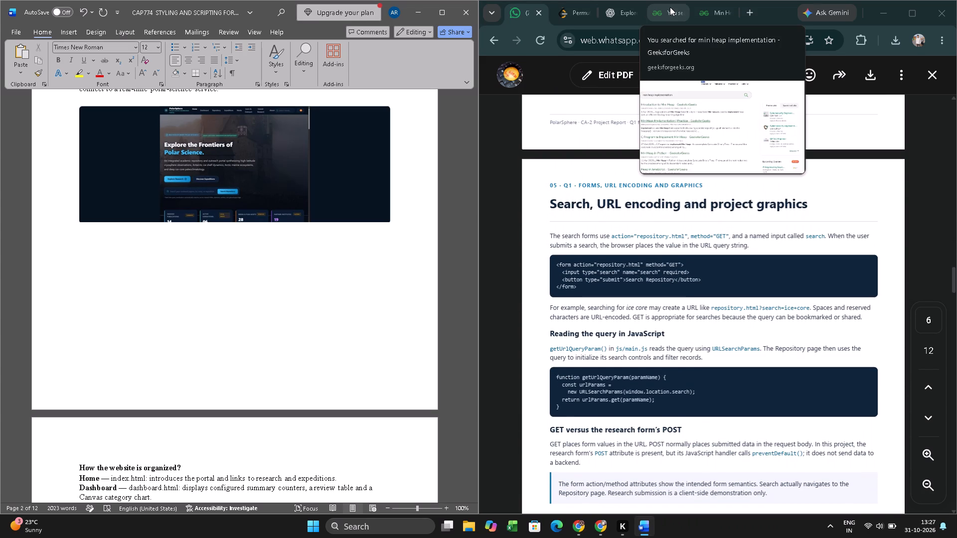
scroll(333, 357, down, 4)
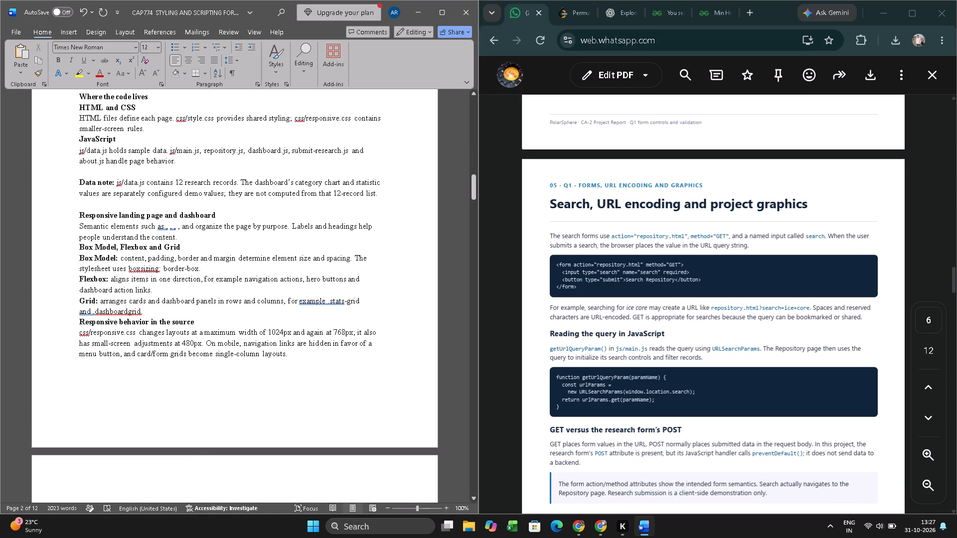
Bring up the file management view for the CAP774 Word report.
scroll(333, 357, down, 1)
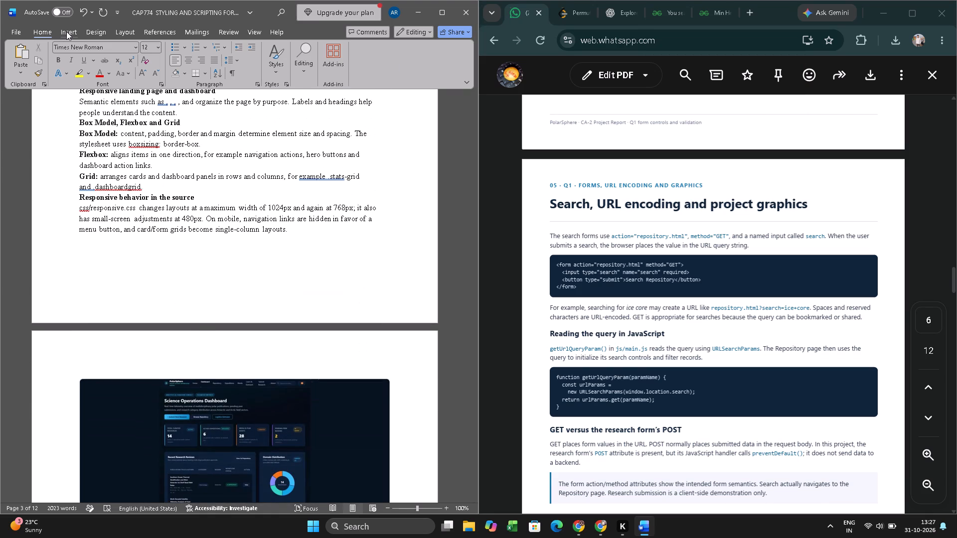
click(19, 28)
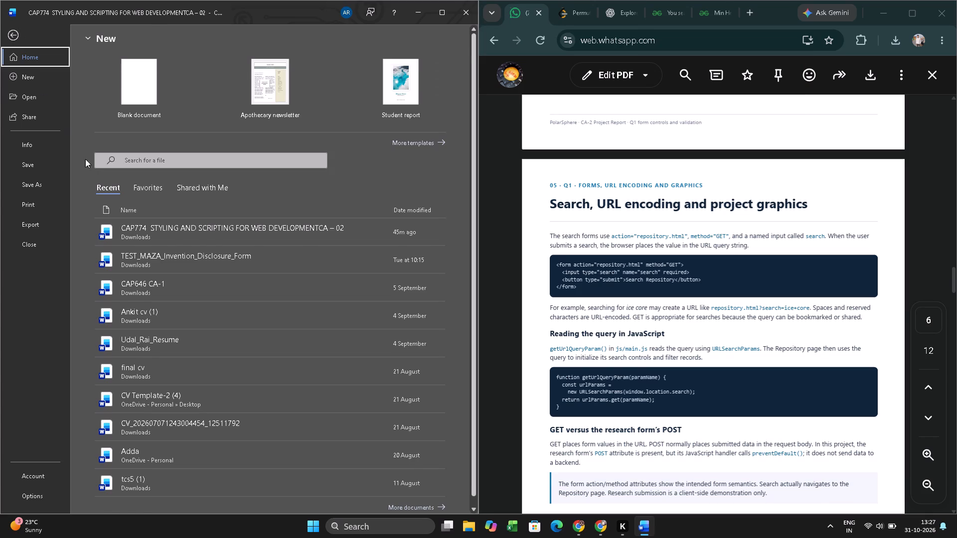